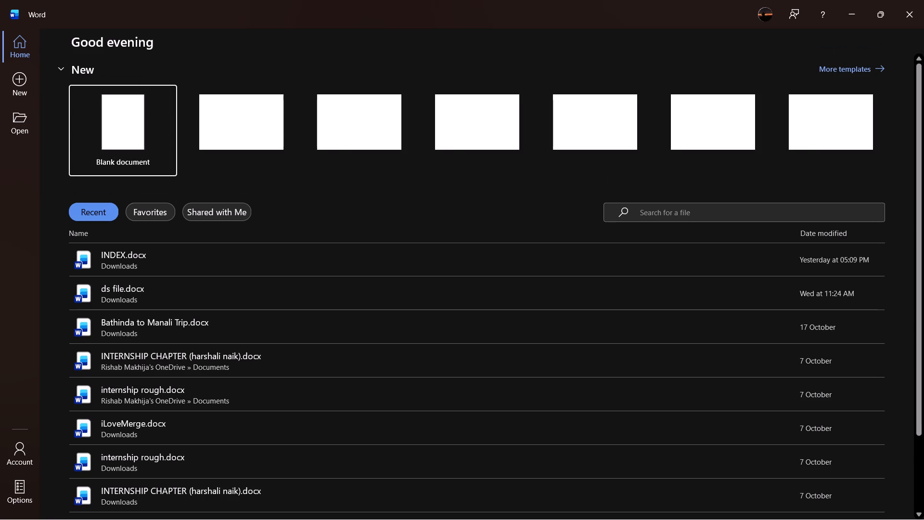
Open the recent document INDEX.docx.
double_click(171, 263)
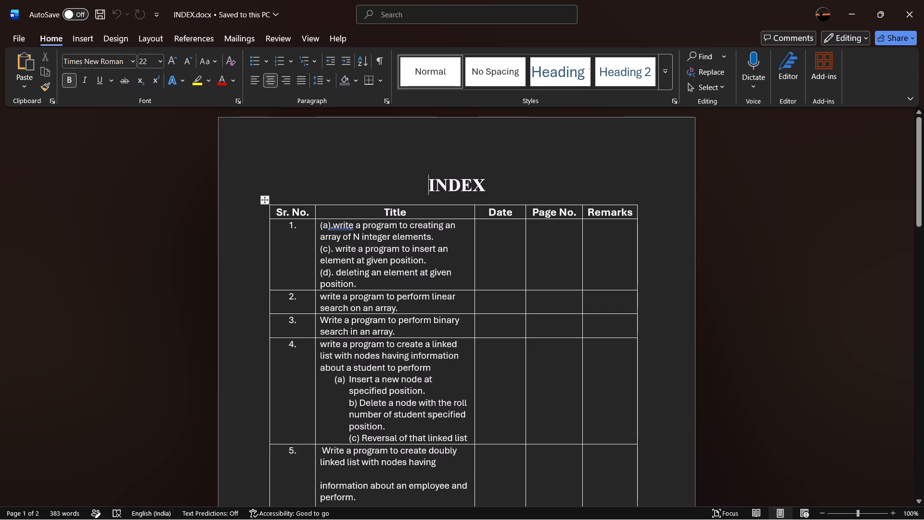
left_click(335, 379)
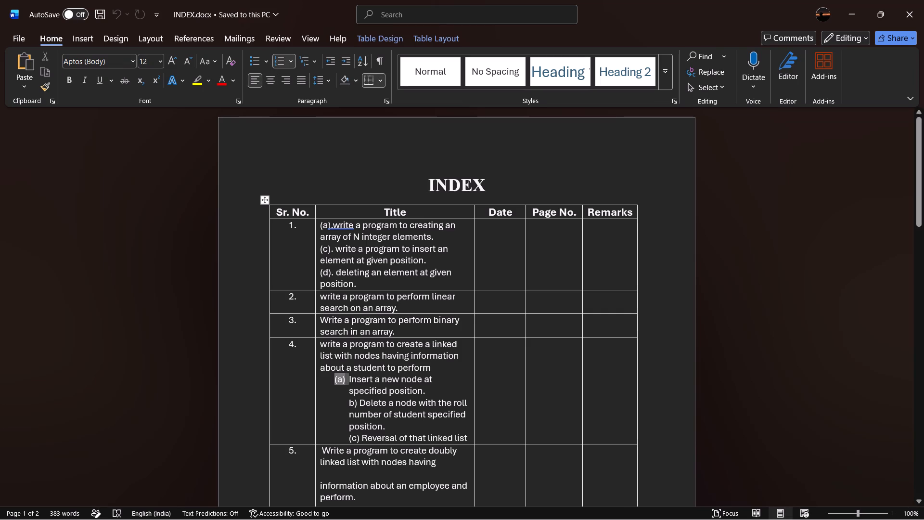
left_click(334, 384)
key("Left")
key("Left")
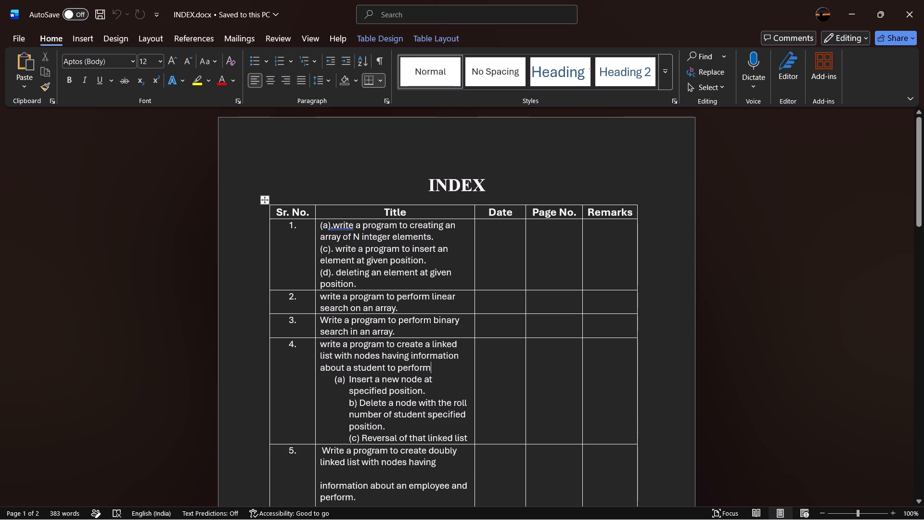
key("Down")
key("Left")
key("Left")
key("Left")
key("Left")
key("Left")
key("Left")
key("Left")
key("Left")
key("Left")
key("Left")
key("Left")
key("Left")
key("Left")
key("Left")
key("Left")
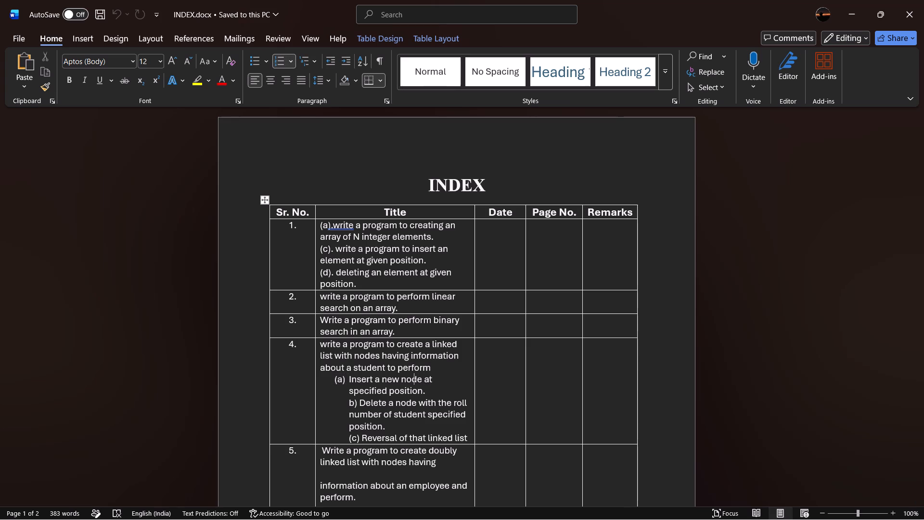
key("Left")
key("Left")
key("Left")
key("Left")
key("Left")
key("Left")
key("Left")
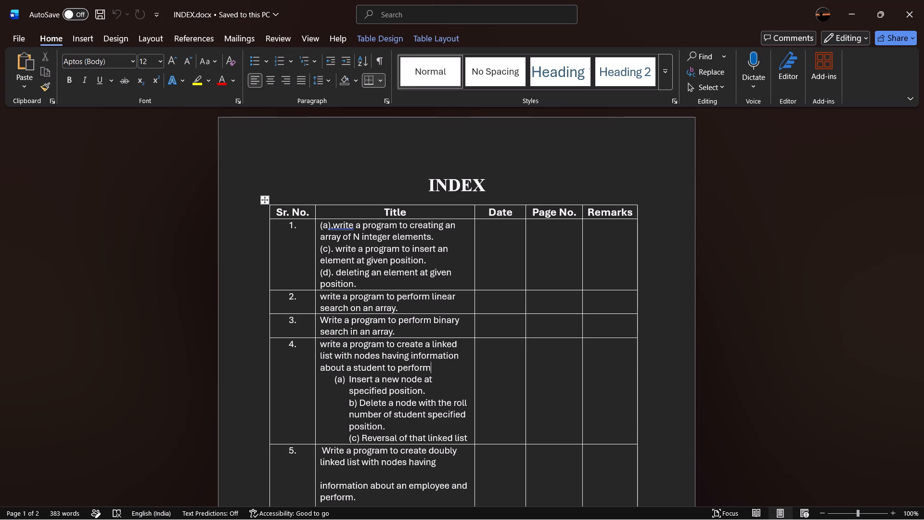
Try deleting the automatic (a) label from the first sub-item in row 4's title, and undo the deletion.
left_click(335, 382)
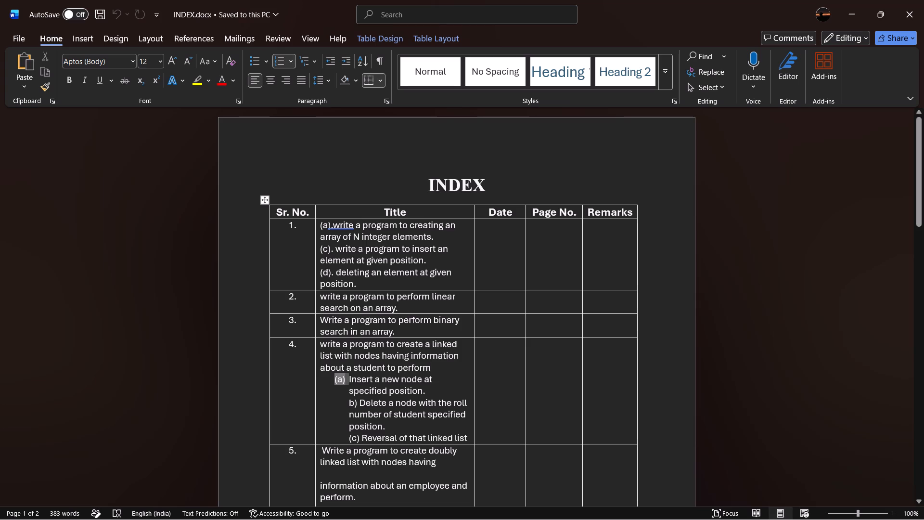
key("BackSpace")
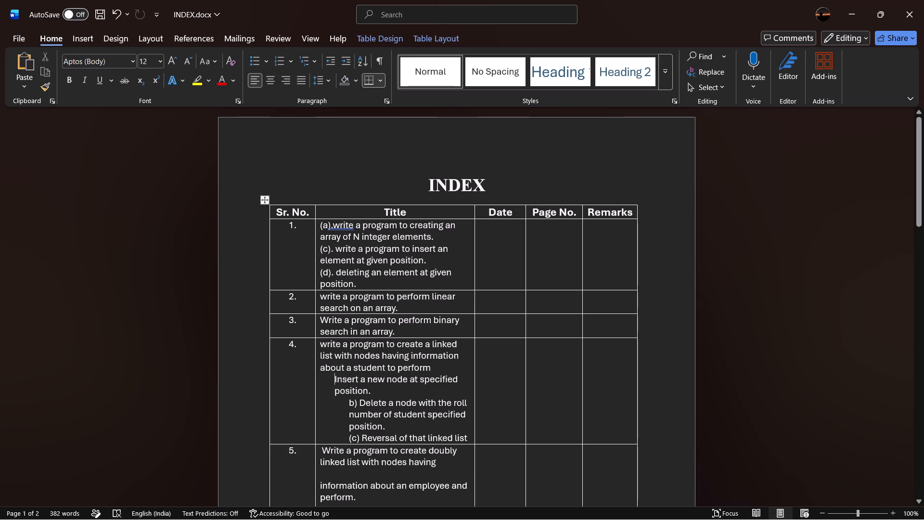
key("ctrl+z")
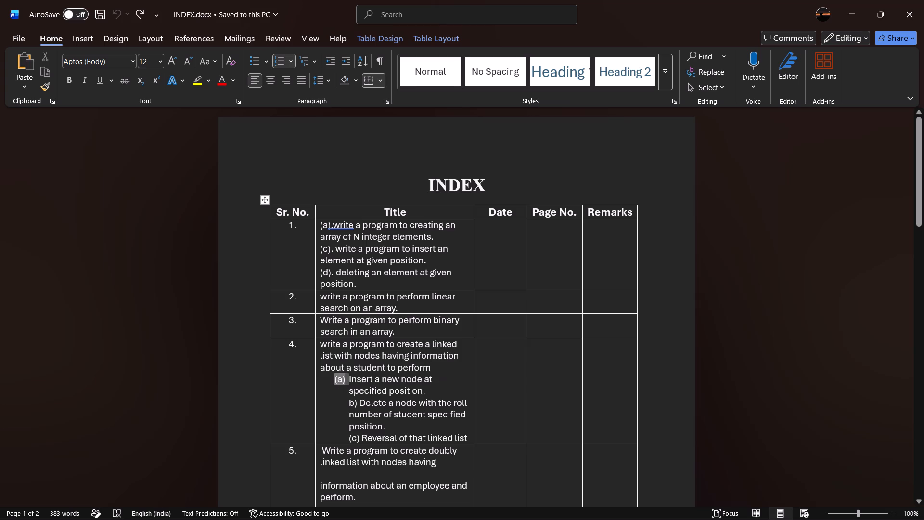
Replace row 4's automatic (a) list label with plain text "(a) " and remove that sub-item's indent, without automatic list formatting.
left_click(352, 385)
key("Up")
left_click(326, 364)
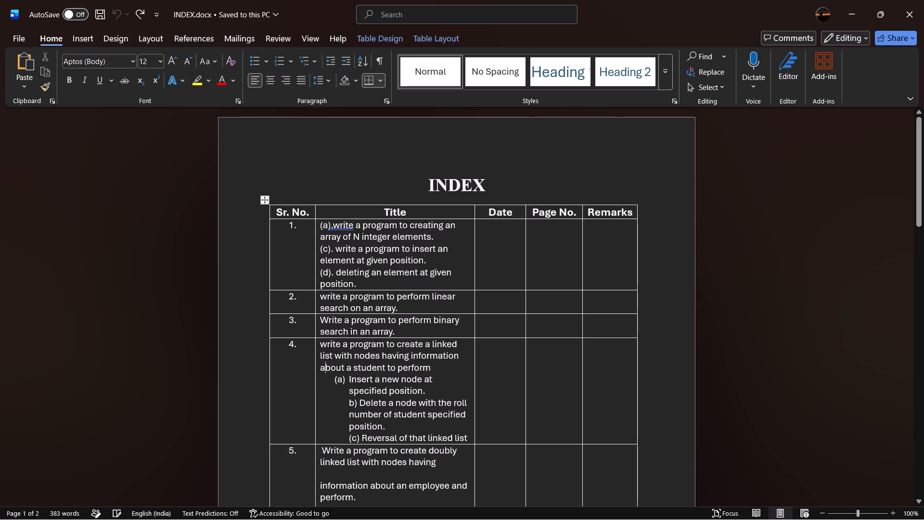
key("Right")
key("Down")
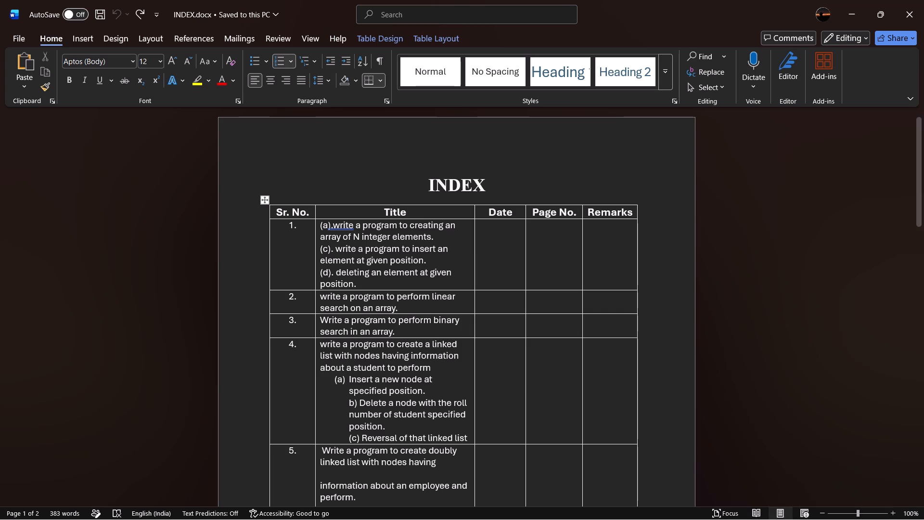
key("BackSpace")
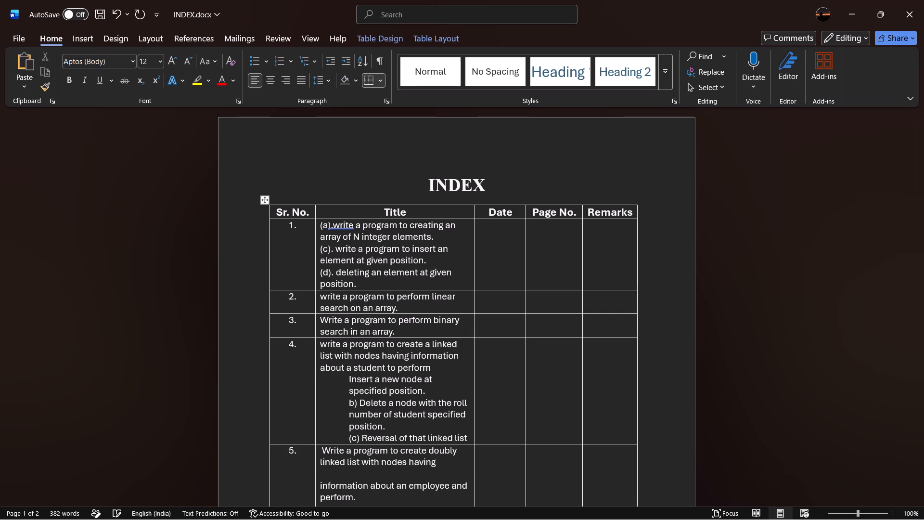
key("BackSpace")
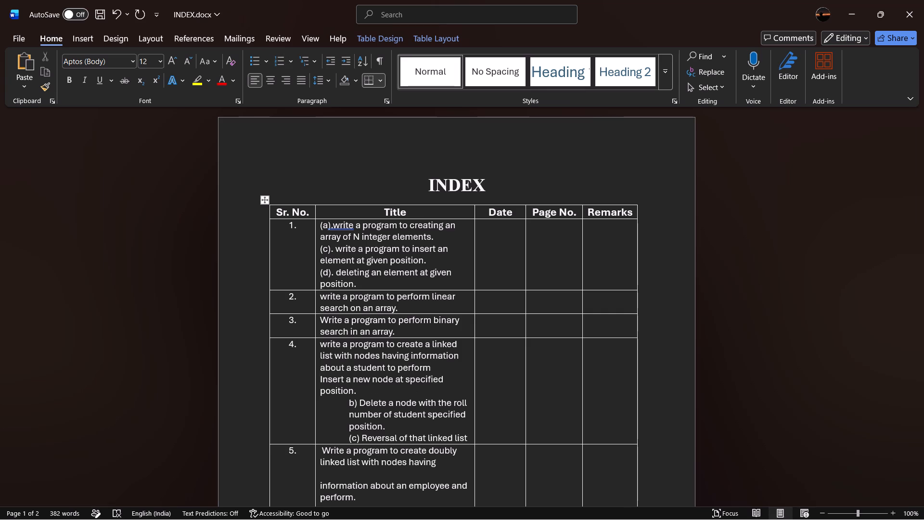
key("shift+parenleft")
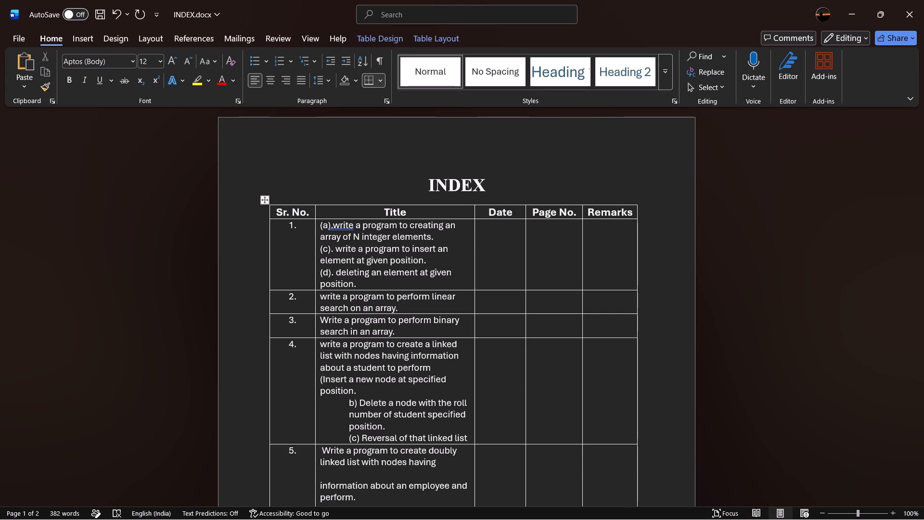
key("a")
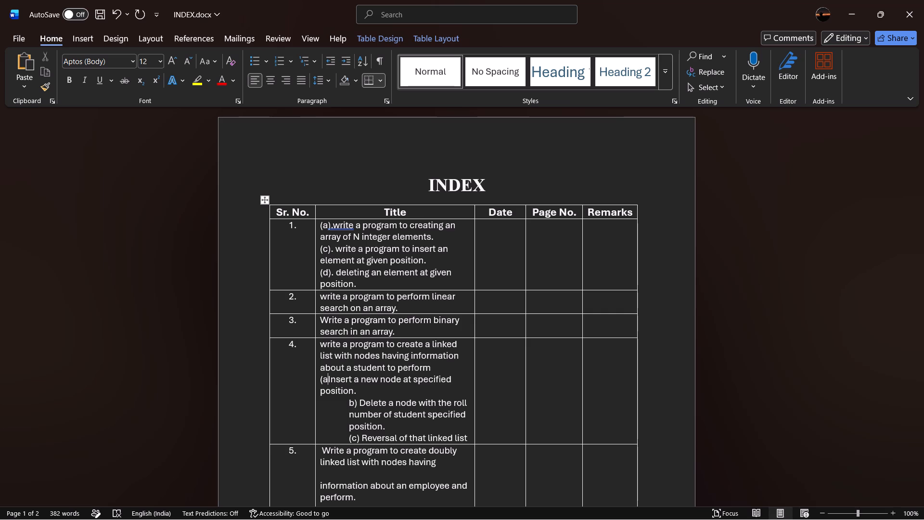
key("shift+parenright")
key("space")
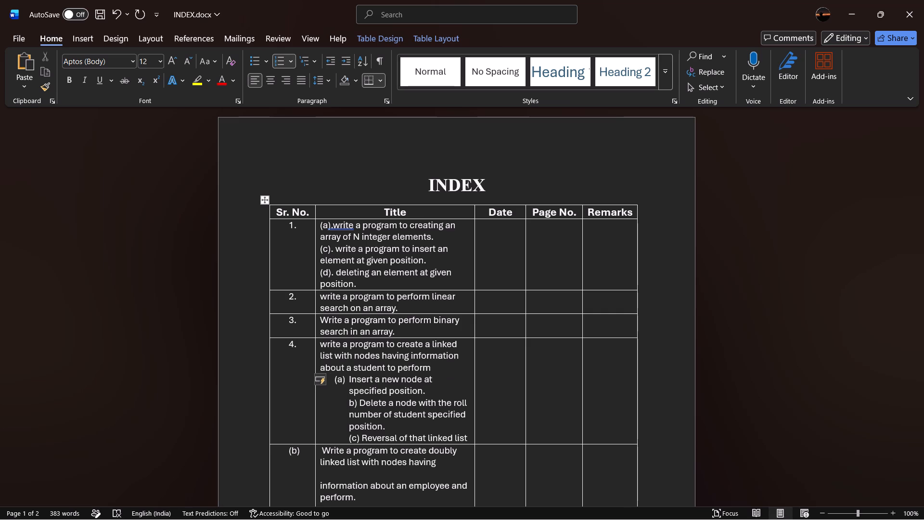
key("BackSpace")
key("ctrl+z")
key("ctrl+z")
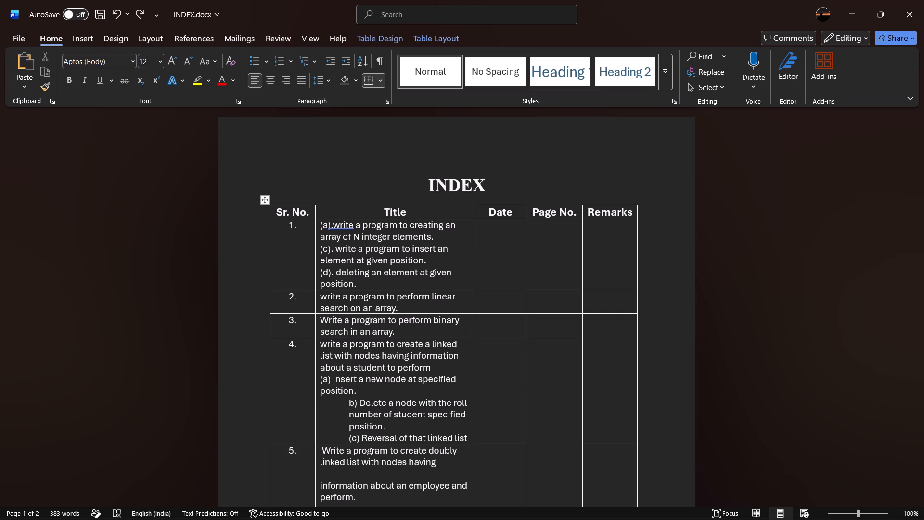
Remove the indent from row 4's "b) Delete a node" sub-item and add an opening parenthesis so its label reads (b).
left_click(350, 405)
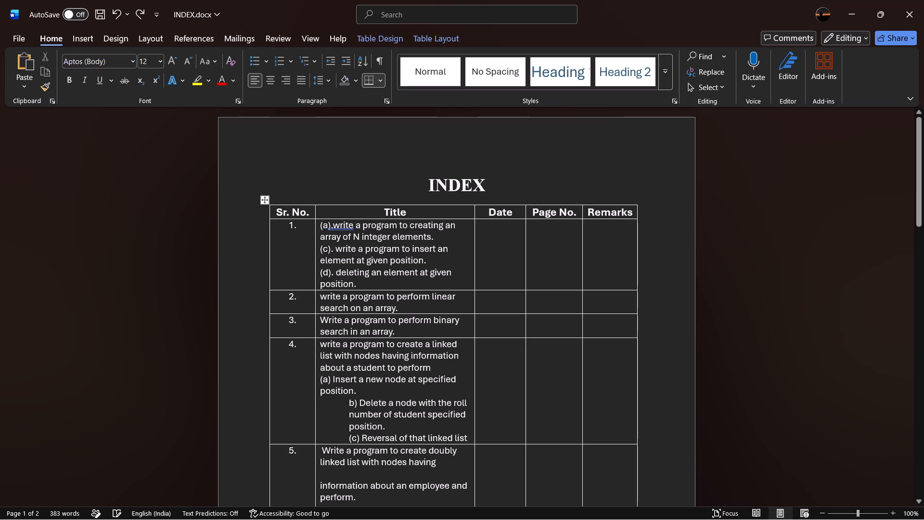
key("BackSpace")
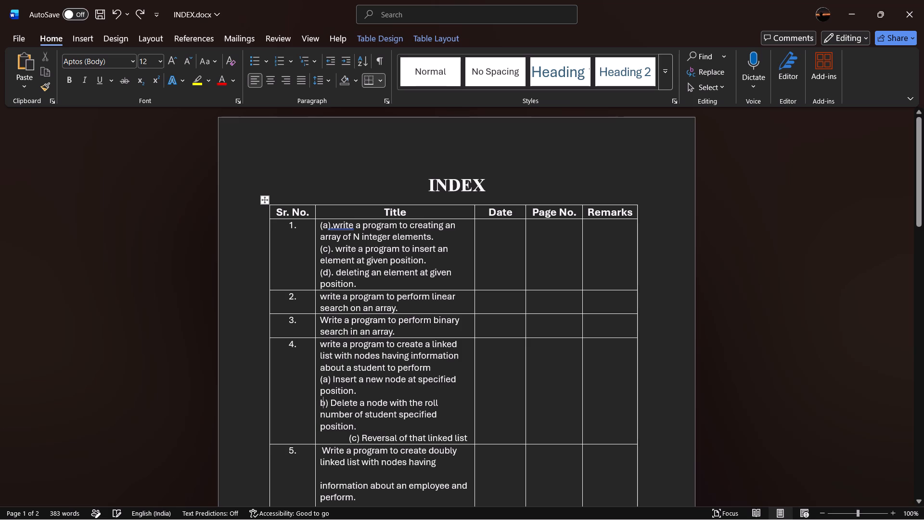
key("shift+parenleft")
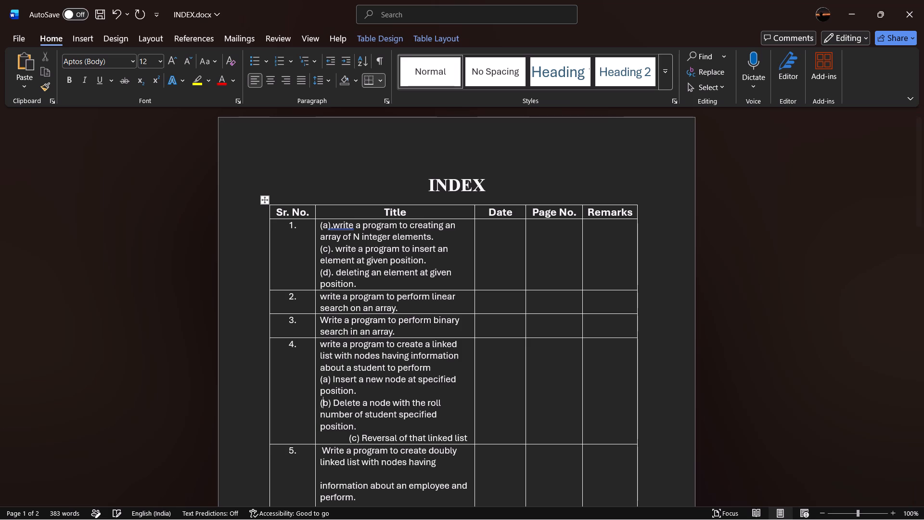
Add a period directly before "Insert" in row 4's sub-item (a).
left_click(334, 377)
key("Left")
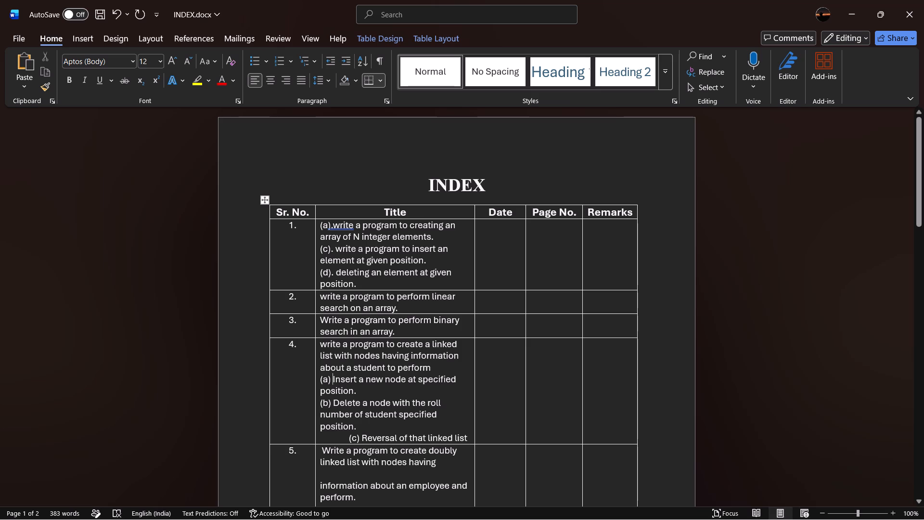
key("period")
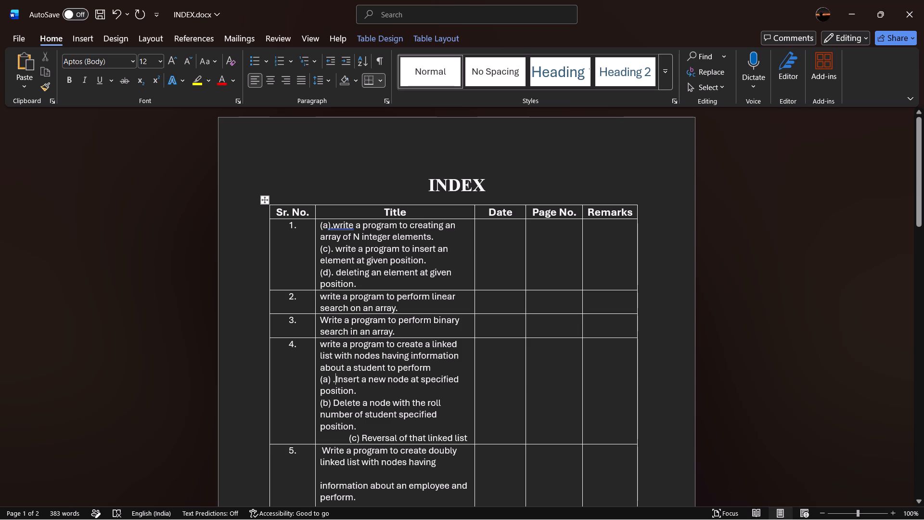
Insert a space between "(a)." and "write" in row 1's title.
left_click(332, 228)
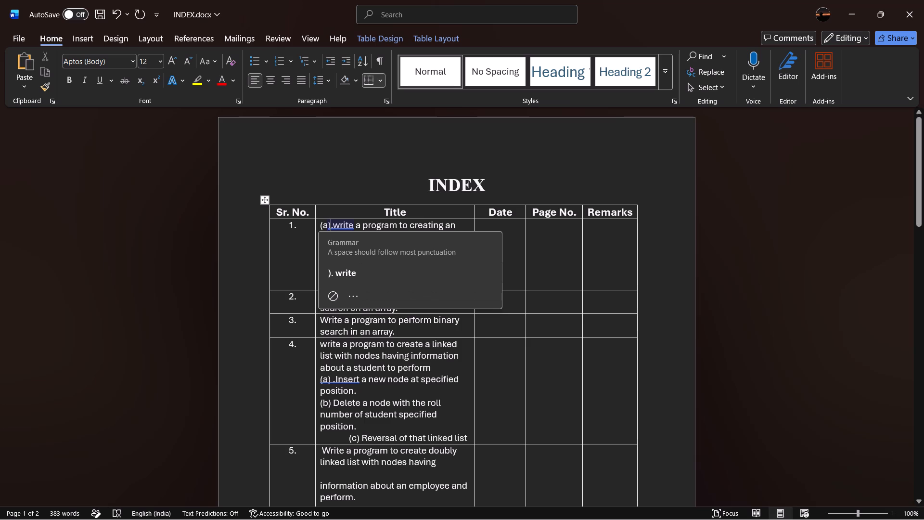
key("Right")
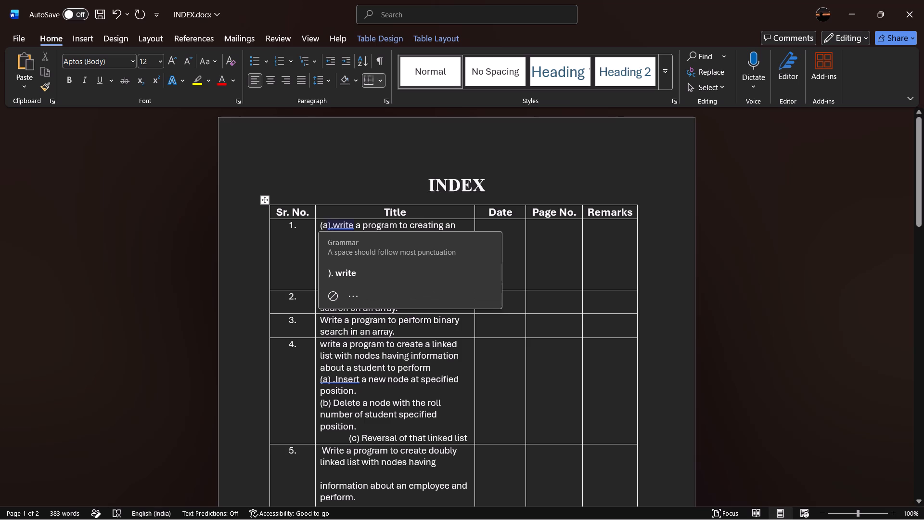
left_click(336, 170)
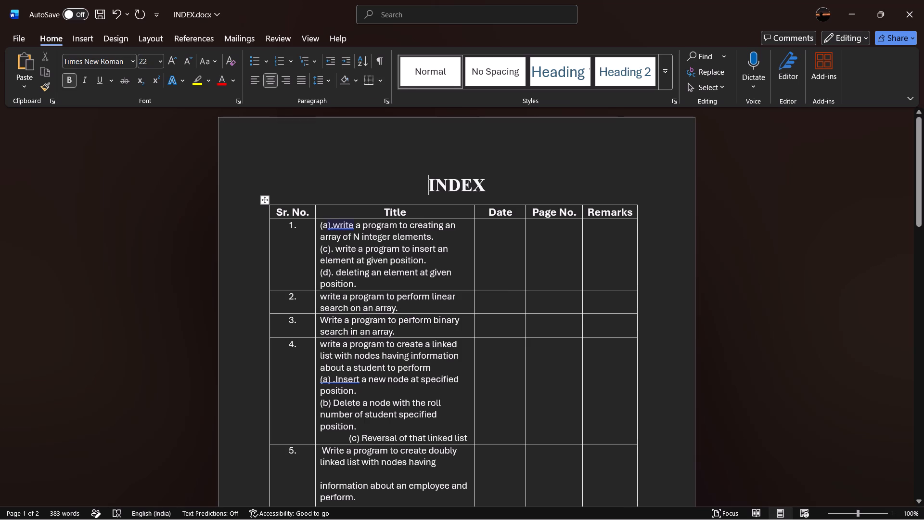
scroll(327, 235, "right", 1)
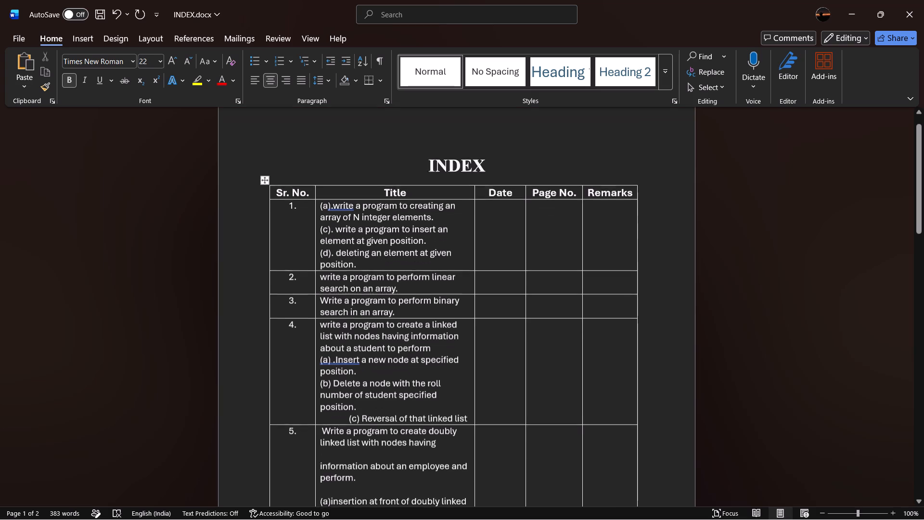
left_click(331, 203)
left_click(335, 202)
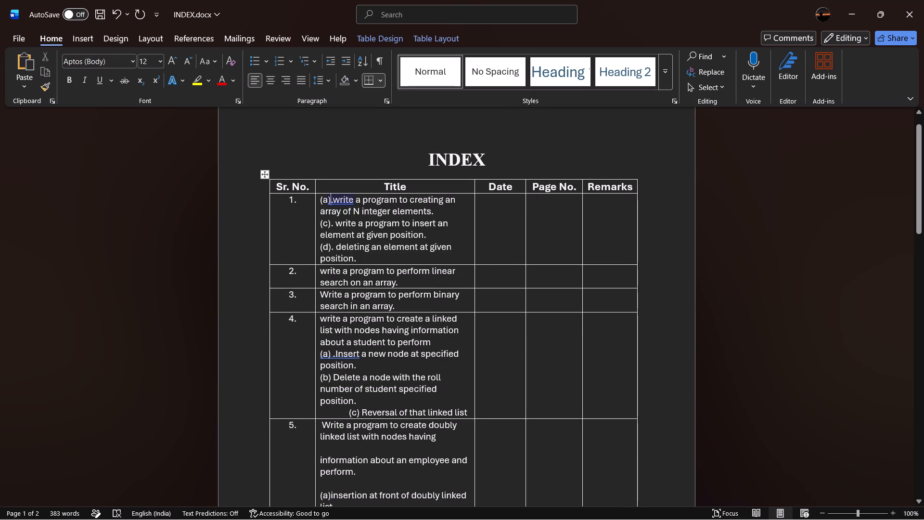
key("space")
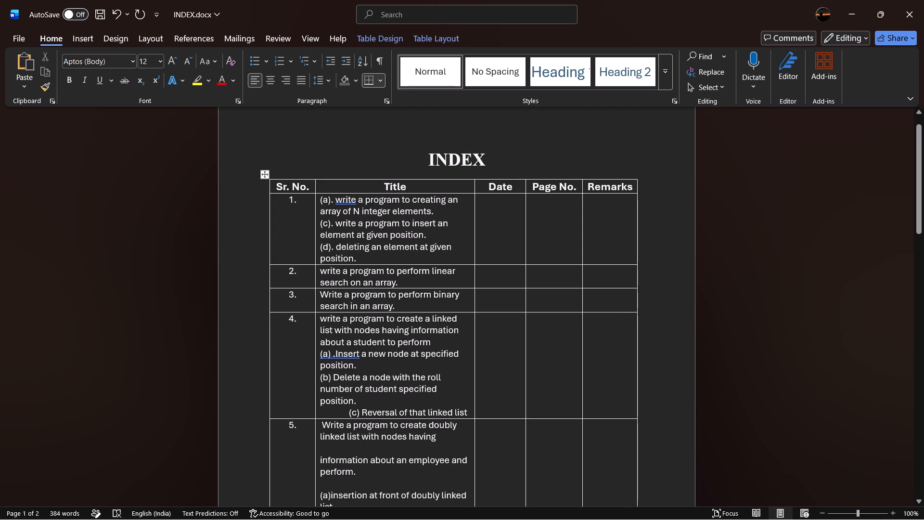
Remove the indent from row 4's "(c) Reversal of that linked list" sub-item so it aligns with the sub-items above.
left_click(350, 412)
key("Left")
key("BackSpace")
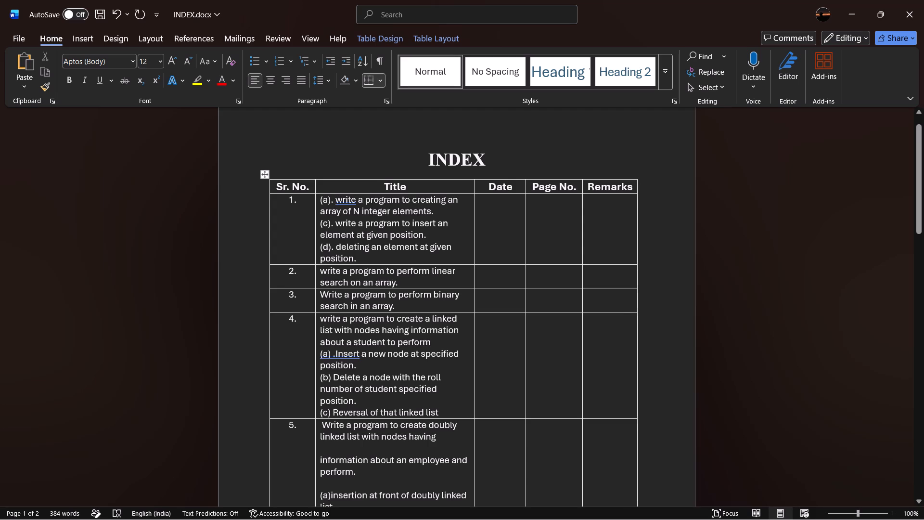
Remove the two blank lines inside row 5's title, above "information about an employee" and above sub-item (a).
scroll(350, 412, "down", 2)
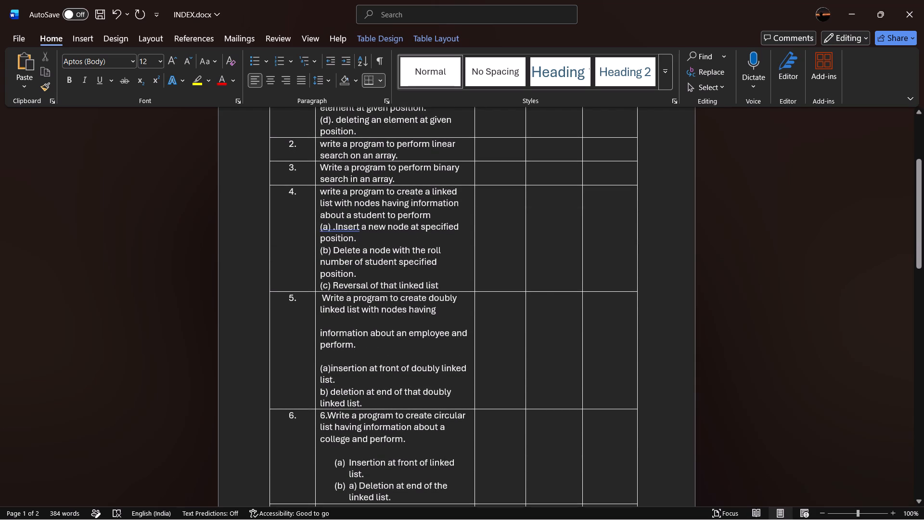
left_click(321, 336)
key("BackSpace")
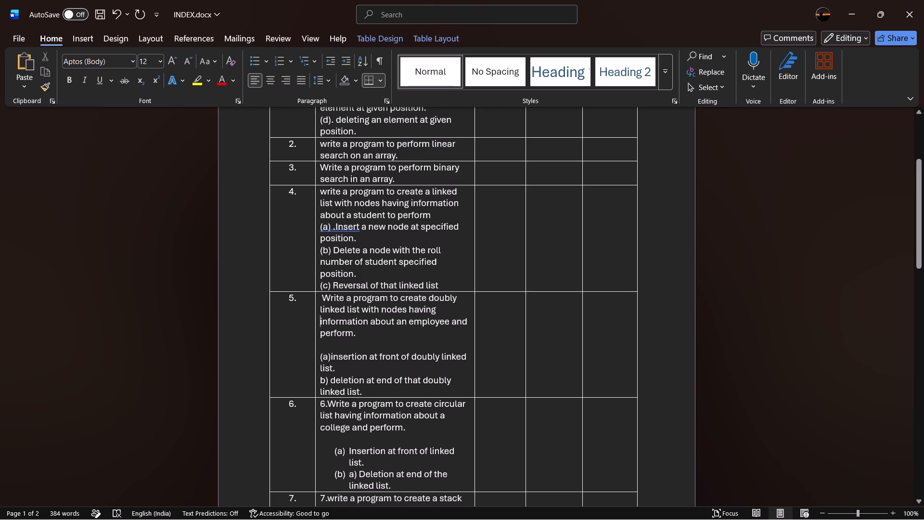
left_click(321, 357)
key("BackSpace")
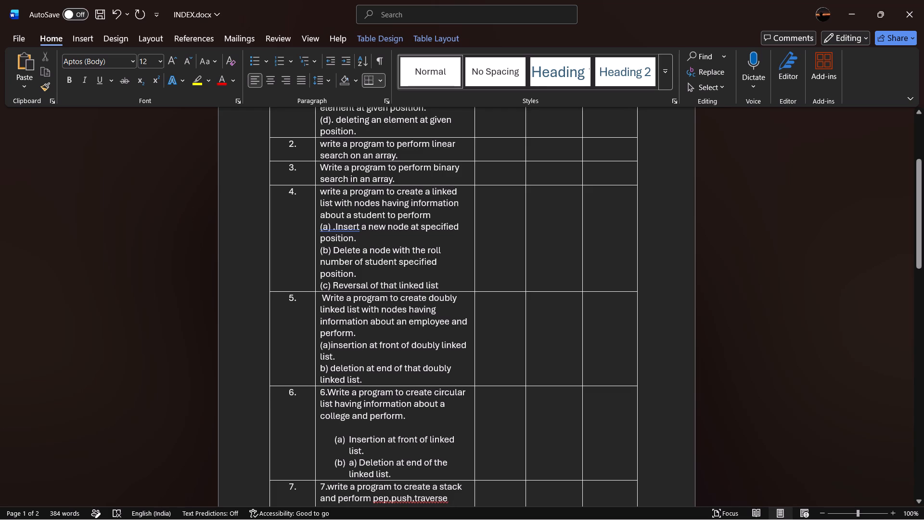
Add a period and a space after the (a) label of row 5's "insertion at front" sub-item.
left_click(331, 348)
key("space")
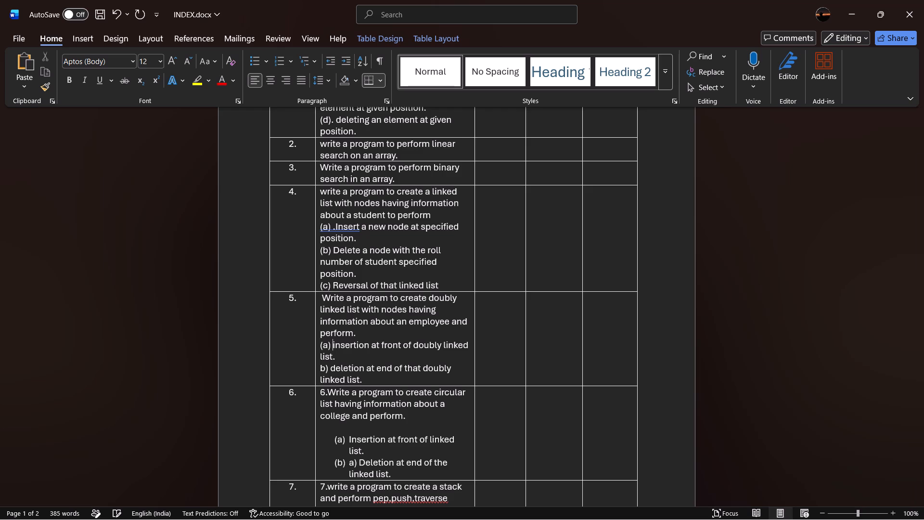
key("BackSpace")
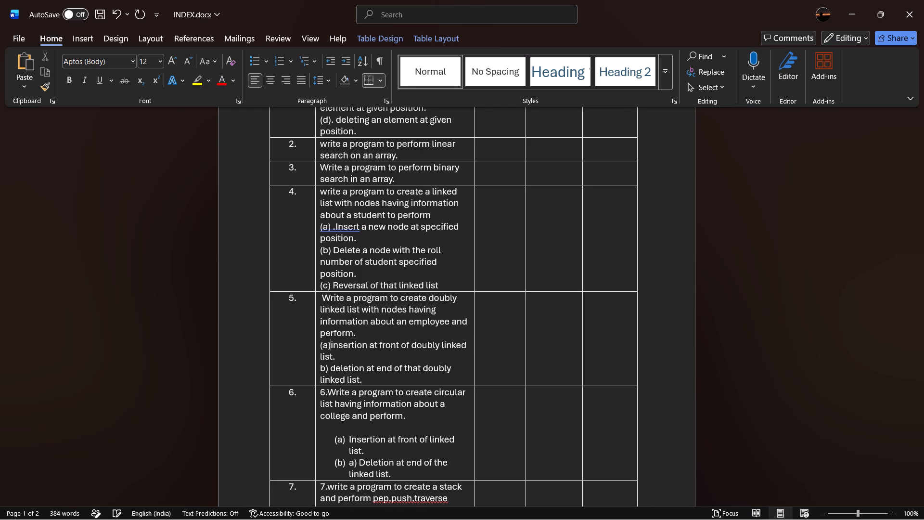
type(".")
key("space")
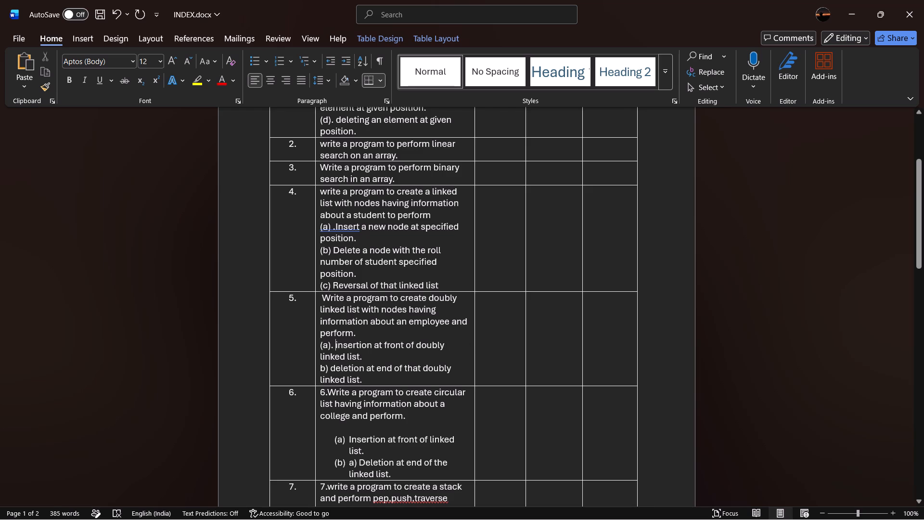
Change the label of row 5's "deletion at end" sub-item to "(b)." followed by an extra space.
left_click(321, 368)
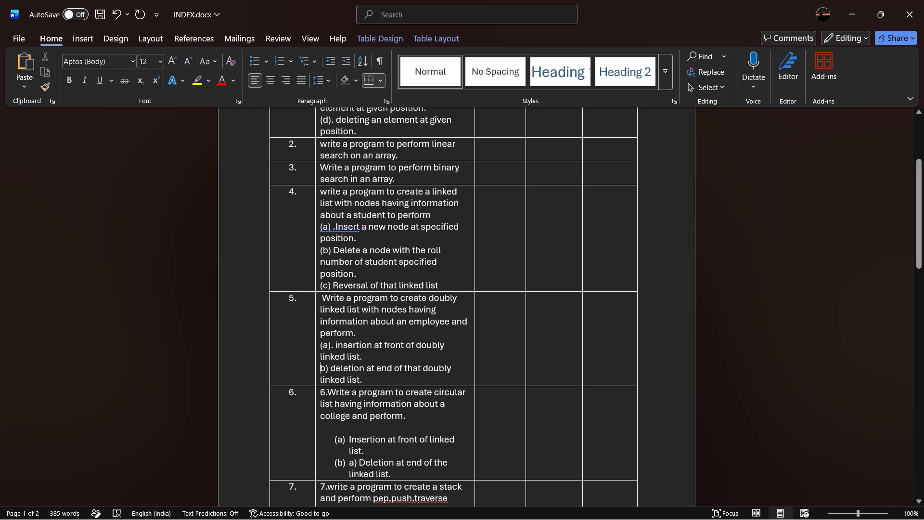
left_click(320, 368)
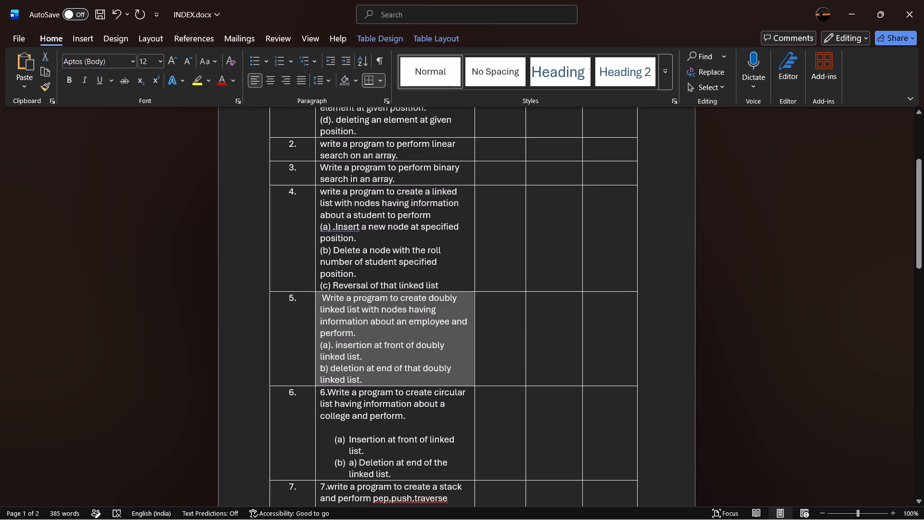
left_click(361, 366)
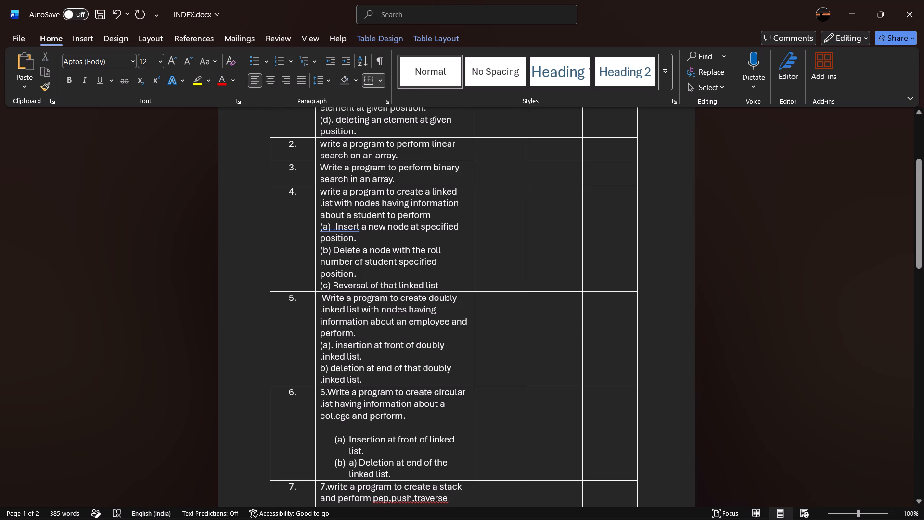
left_click(324, 370)
key("Left")
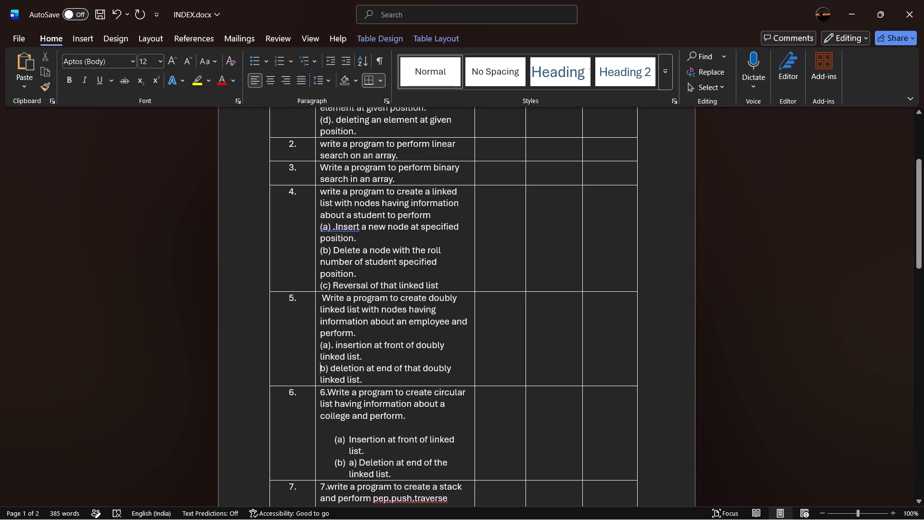
key("shift+parenleft")
left_click(324, 370)
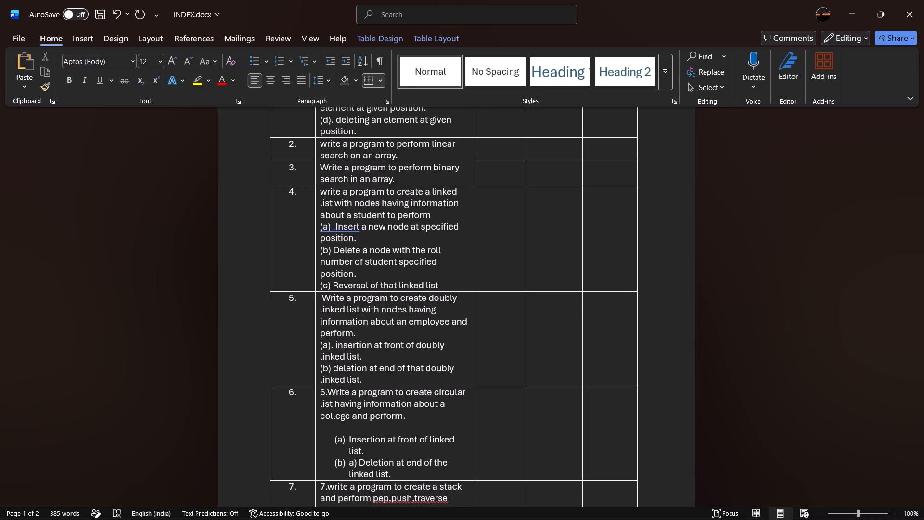
key("Right")
key("Right")
type(".")
key("space")
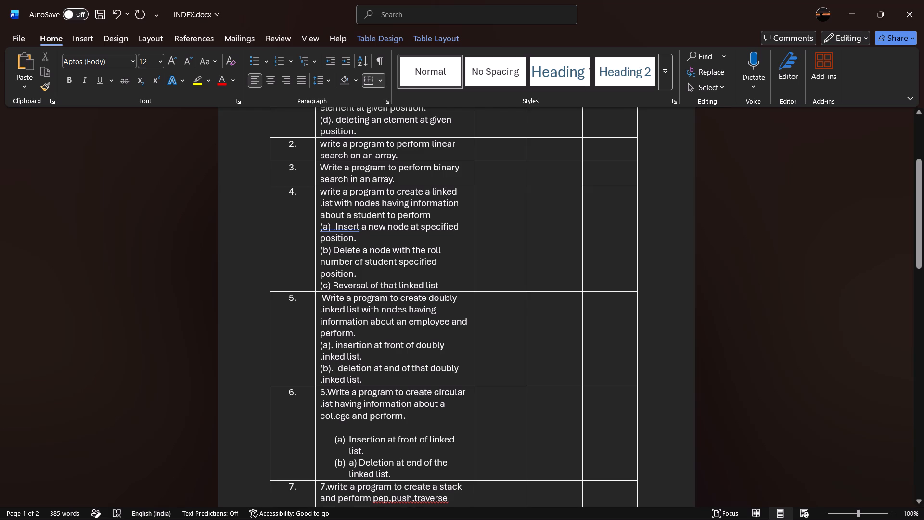
Add a period directly before "Insertion" in row 6's first sub-item.
left_click(349, 438)
key("BackSpace")
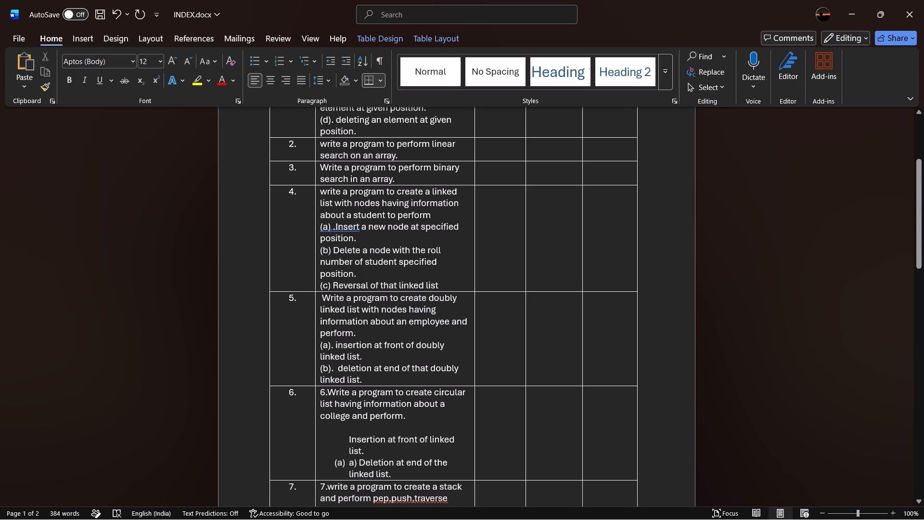
key("ctrl+z")
key("period")
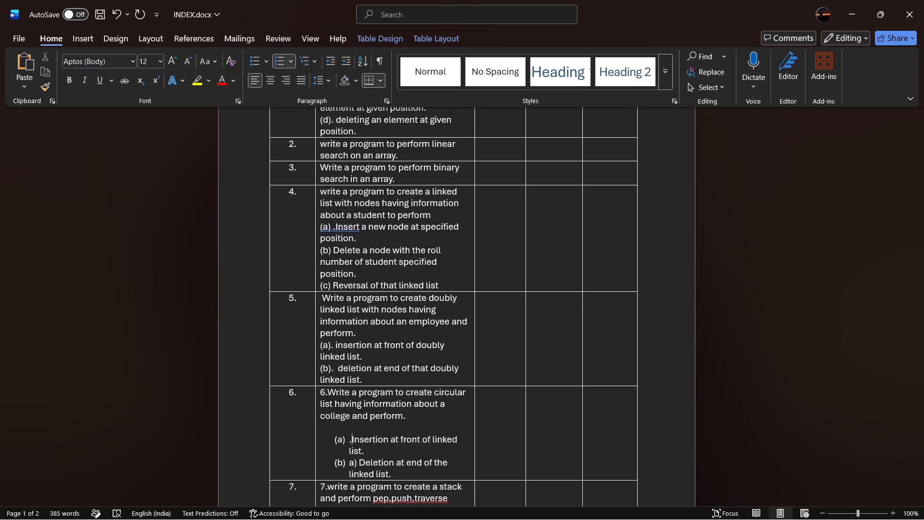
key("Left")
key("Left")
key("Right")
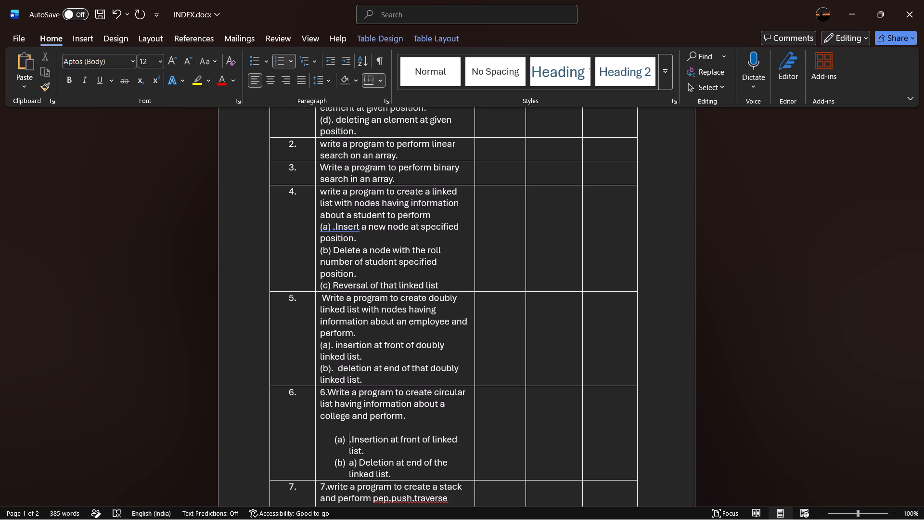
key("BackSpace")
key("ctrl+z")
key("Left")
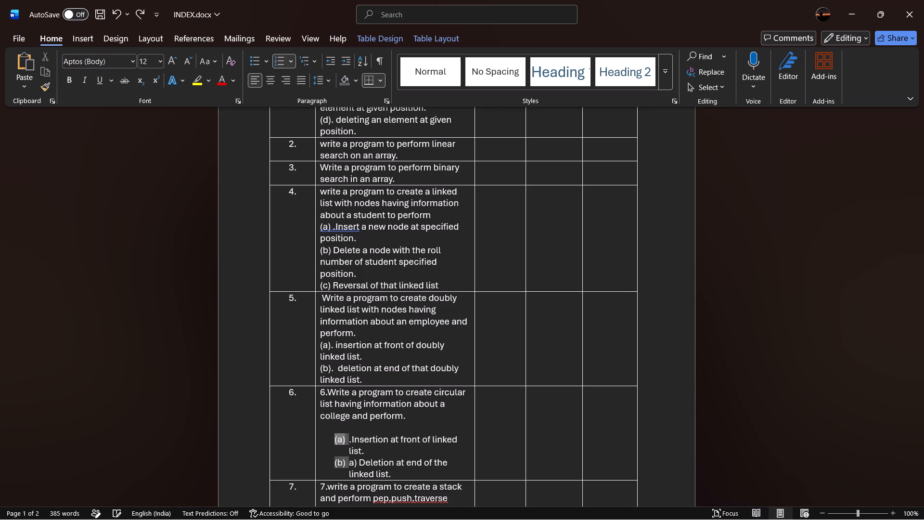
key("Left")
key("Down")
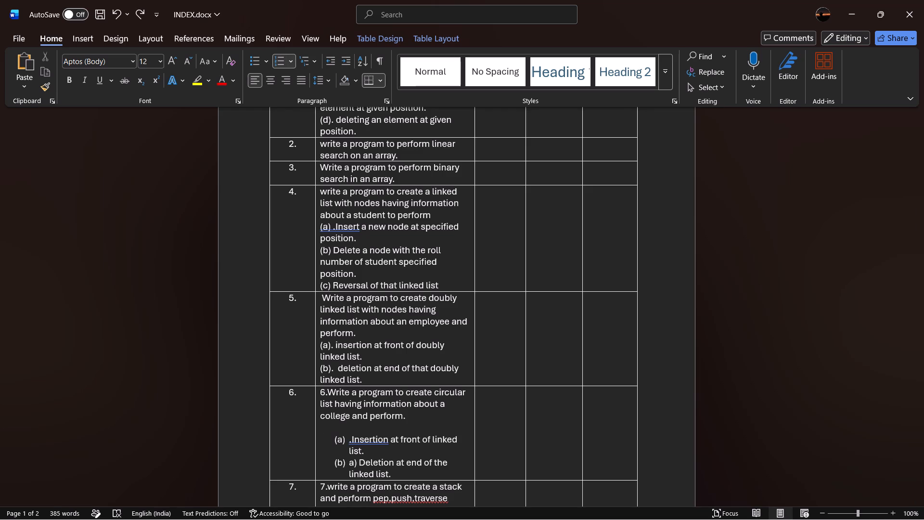
Replace the automatic numbering of row 6's "Insertion" sub-item with a typed (a) before the period, removing its indent and the blank line above.
left_click(336, 416)
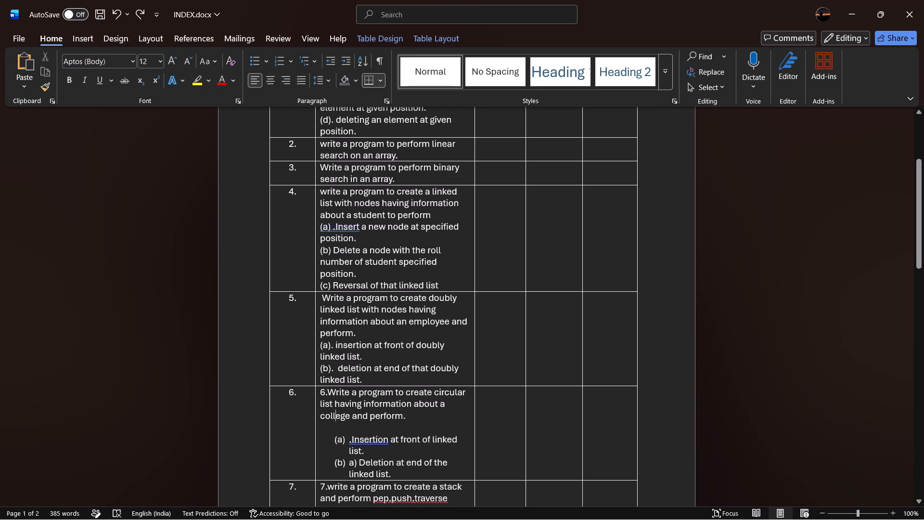
left_click(332, 441)
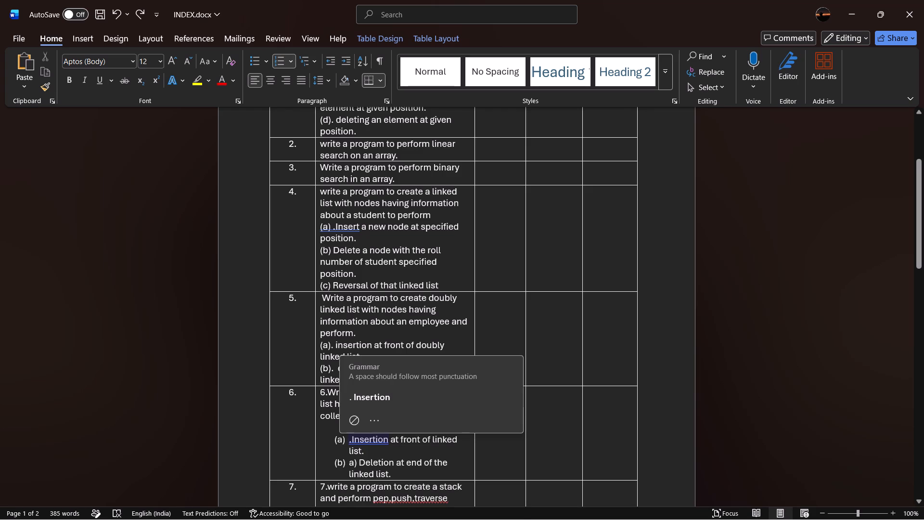
key("BackSpace")
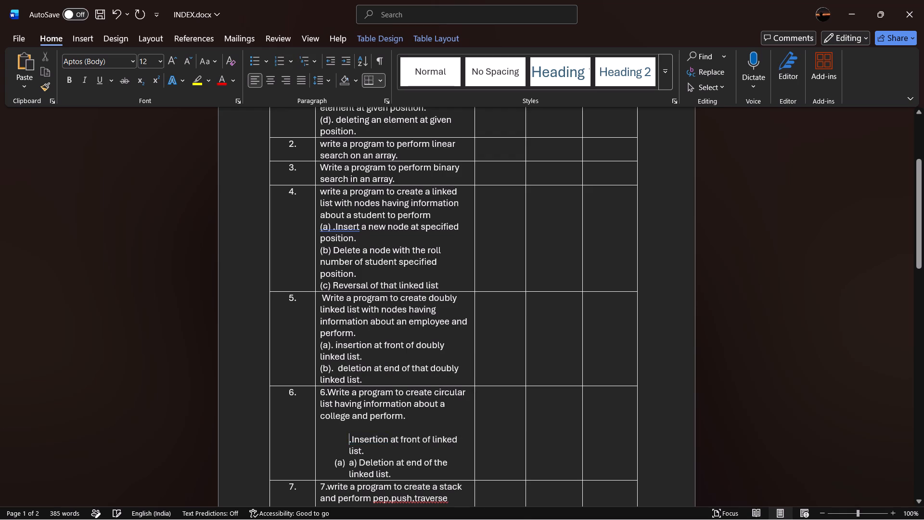
key("BackSpace")
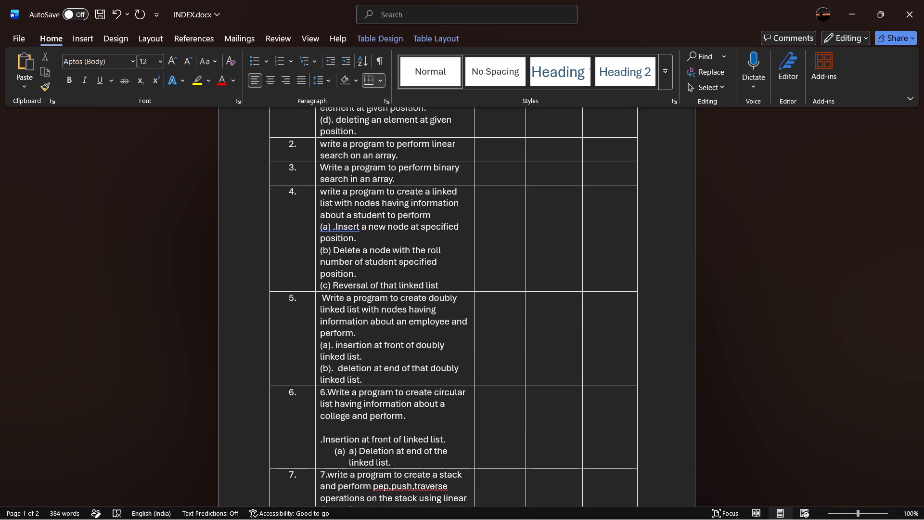
key("BackSpace")
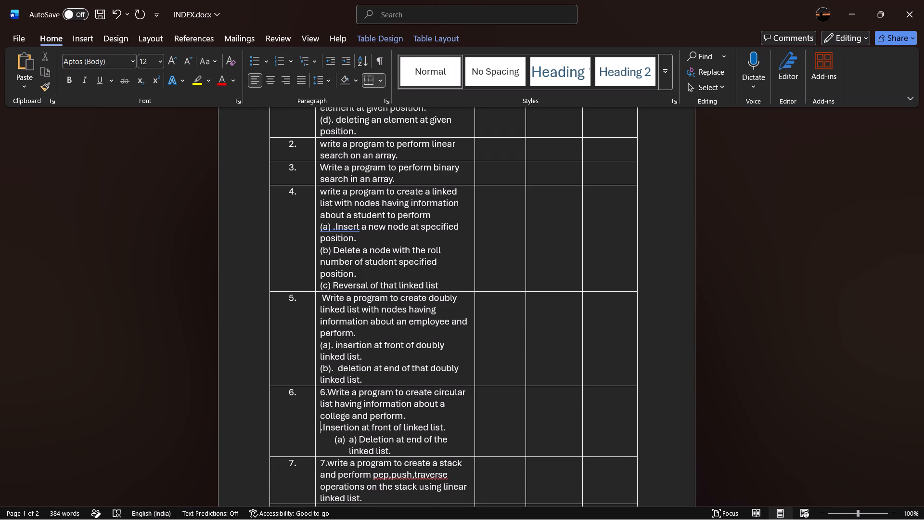
type("(a")
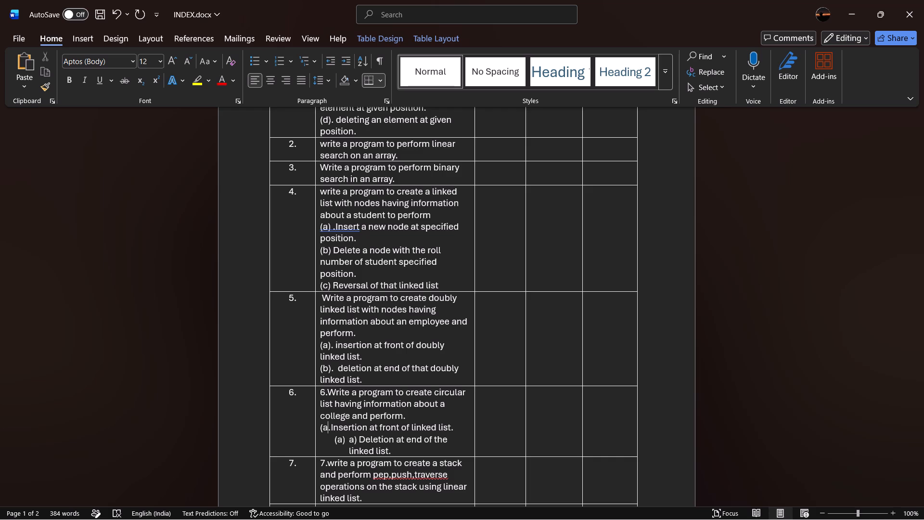
key("shift+parenright")
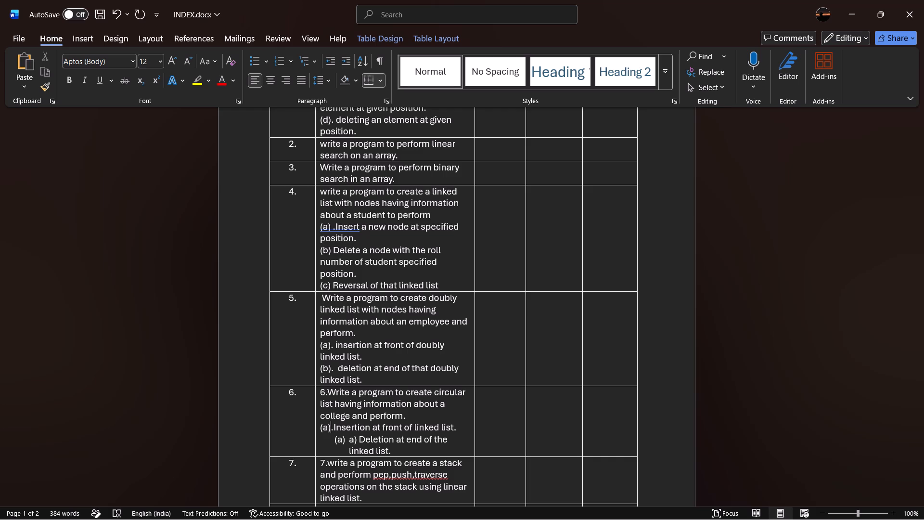
key("Right")
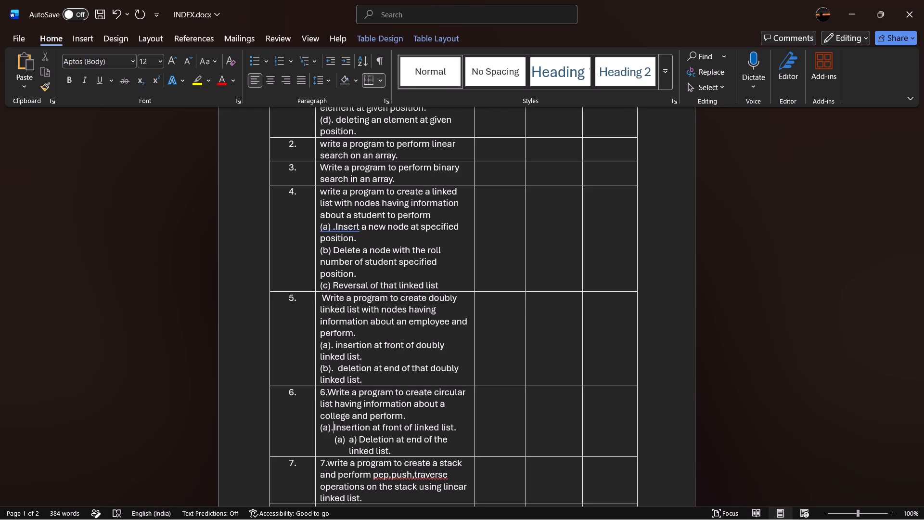
Replace the automatic numbering and "a)" of row 6's "Deletion" sub-item with a typed "(b)." plus an extra space, removing its indent.
left_click(332, 441)
key("space")
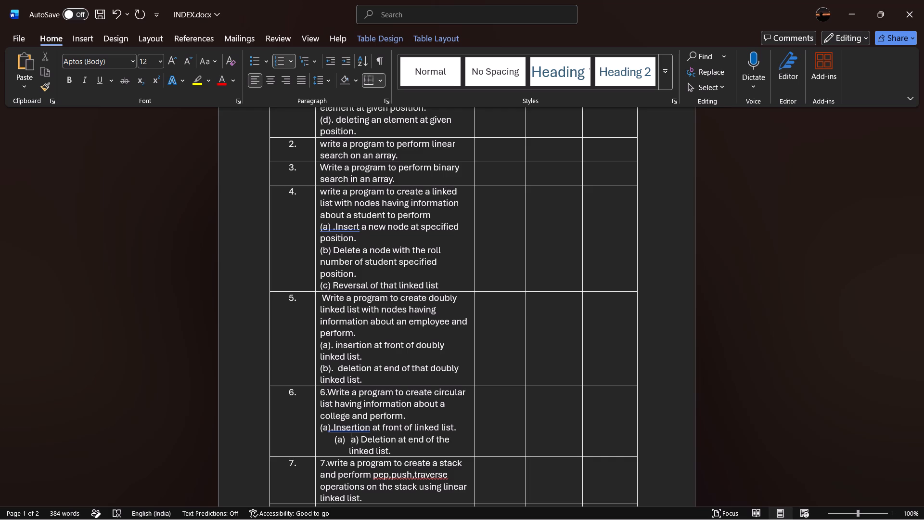
key("BackSpace")
key("BackSpace")
key("BackSpace")
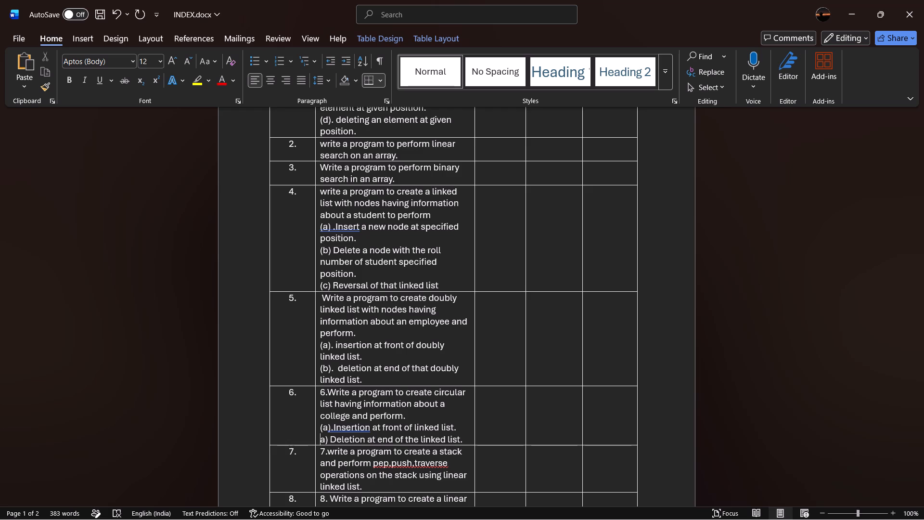
key("0")
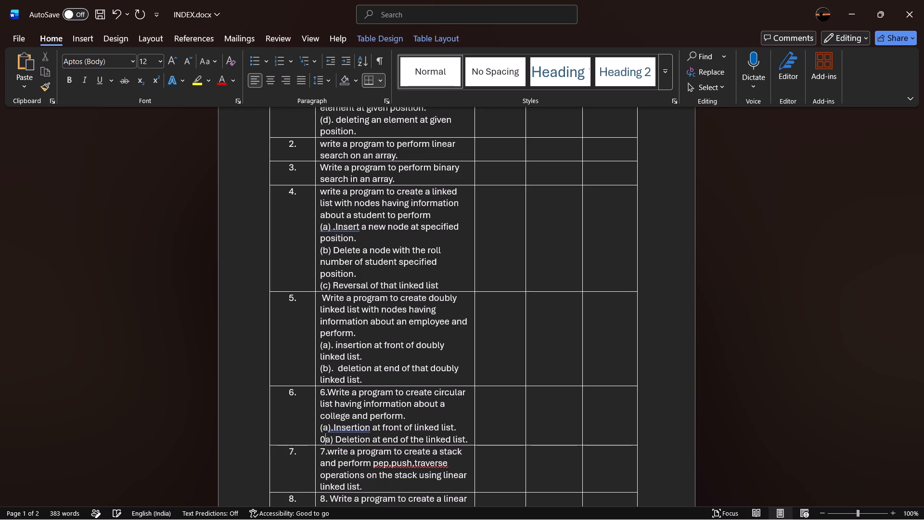
key("BackSpace")
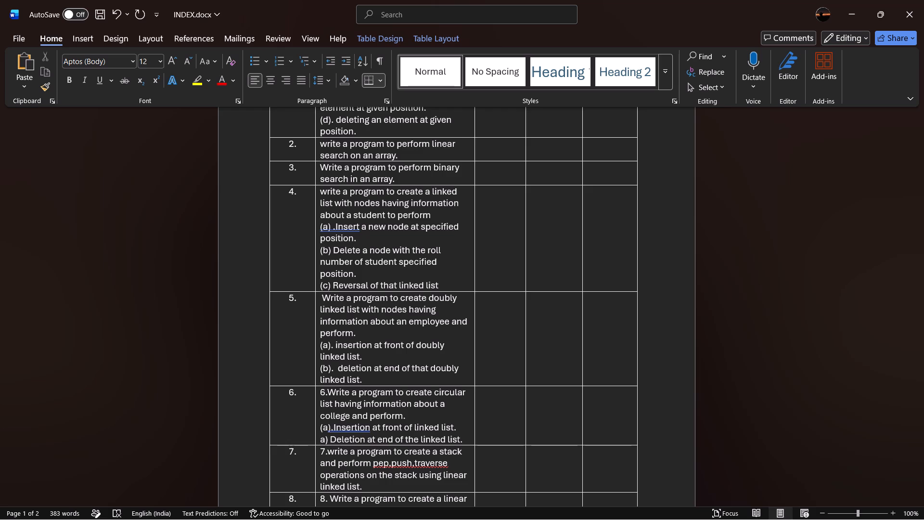
key("Right")
key("BackSpace")
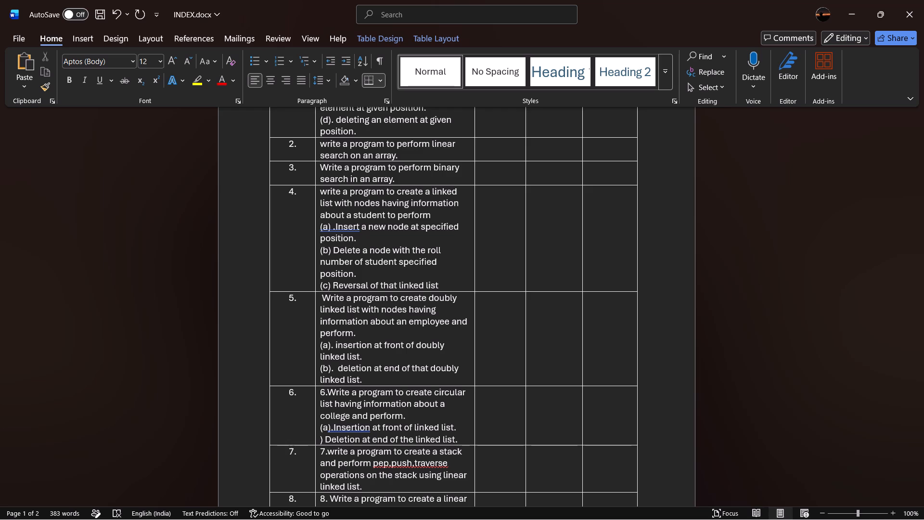
key("shift+parenleft")
key("b")
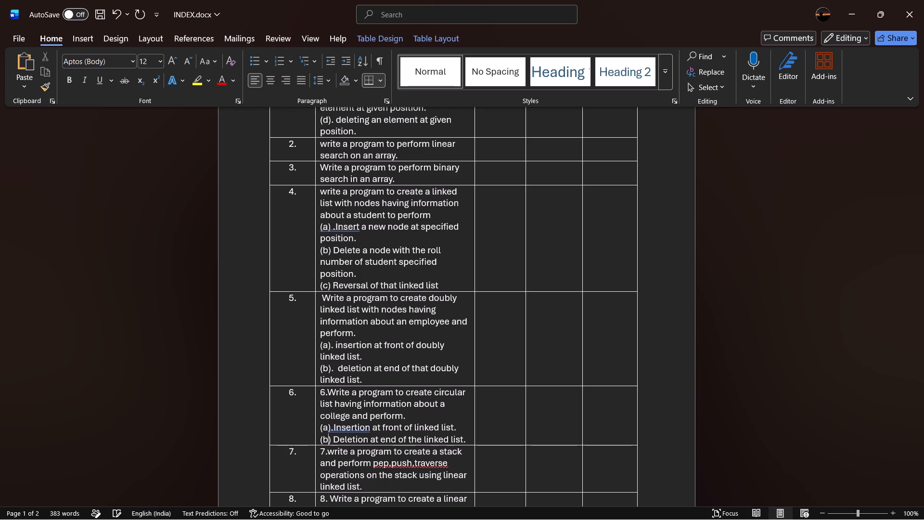
key("Right")
type(".")
key("space")
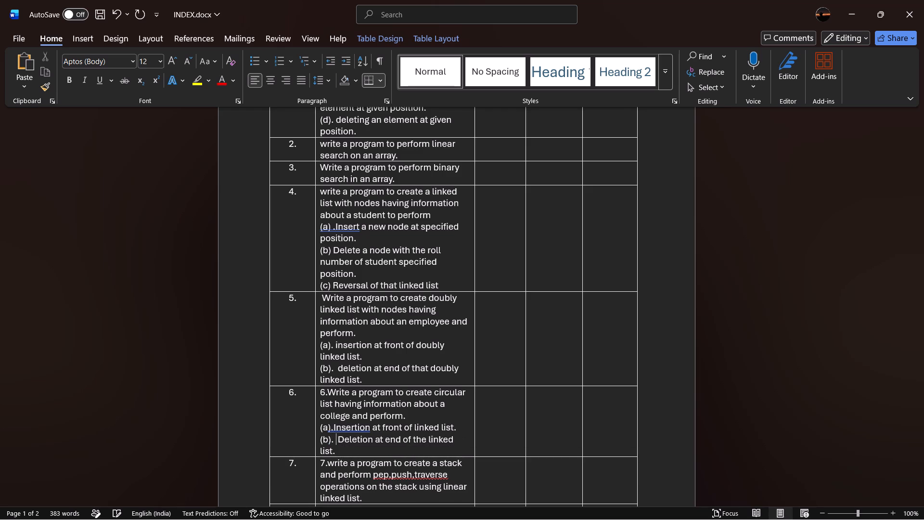
Delete the duplicate typed numbers 6., 7. and 8. from the start of the titles in rows 6 to 8.
scroll(332, 441, "down", 1)
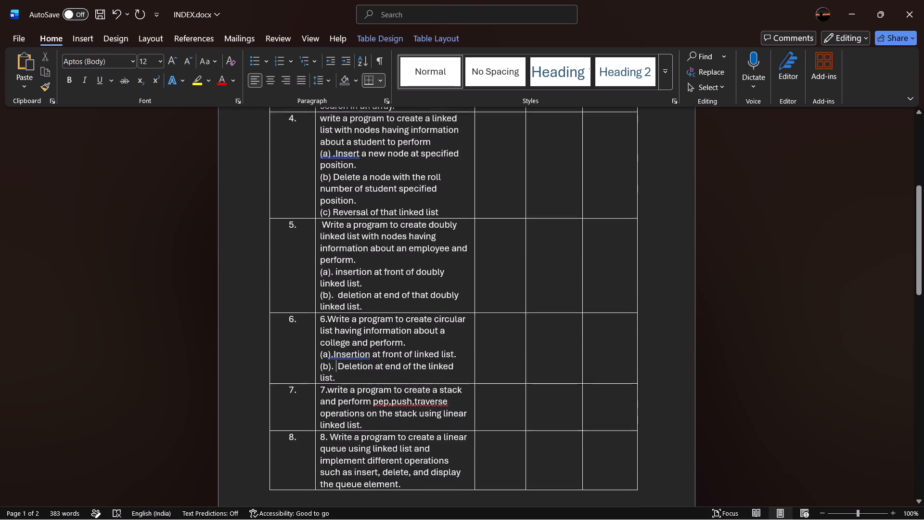
scroll(332, 441, "down", 1)
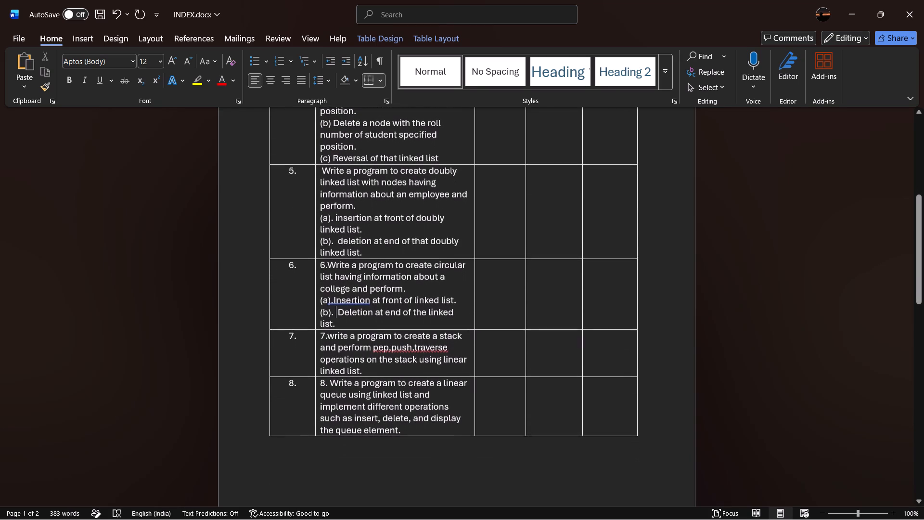
scroll(332, 441, "down", 1)
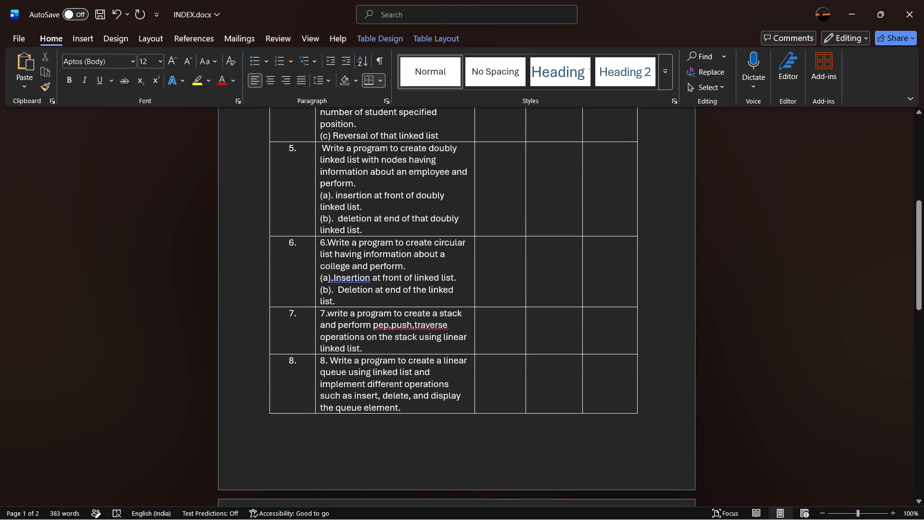
left_click(327, 244)
key("BackSpace")
key("BackSpace")
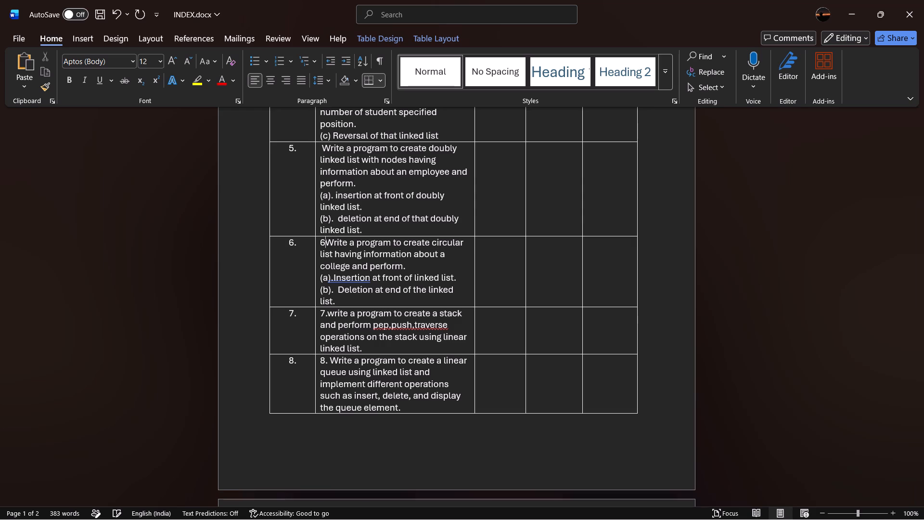
left_click(326, 317)
key("BackSpace")
key("BackSpace")
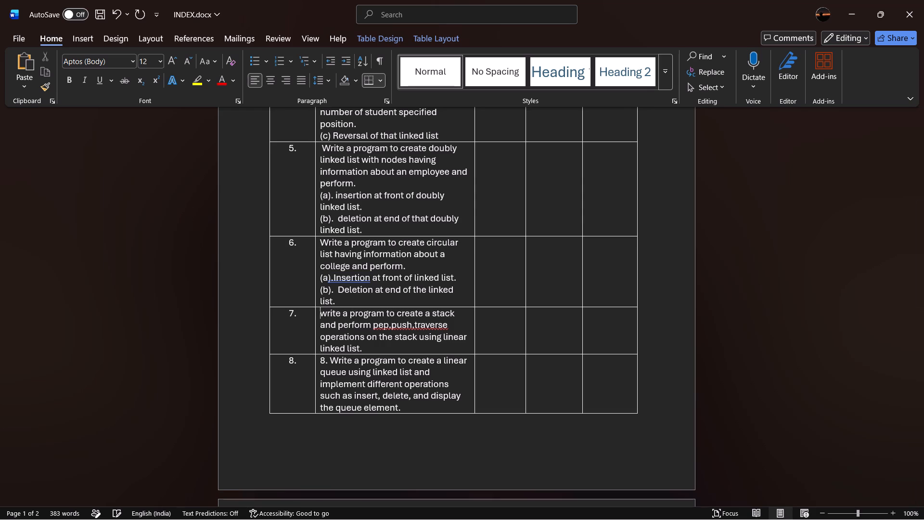
left_click(330, 362)
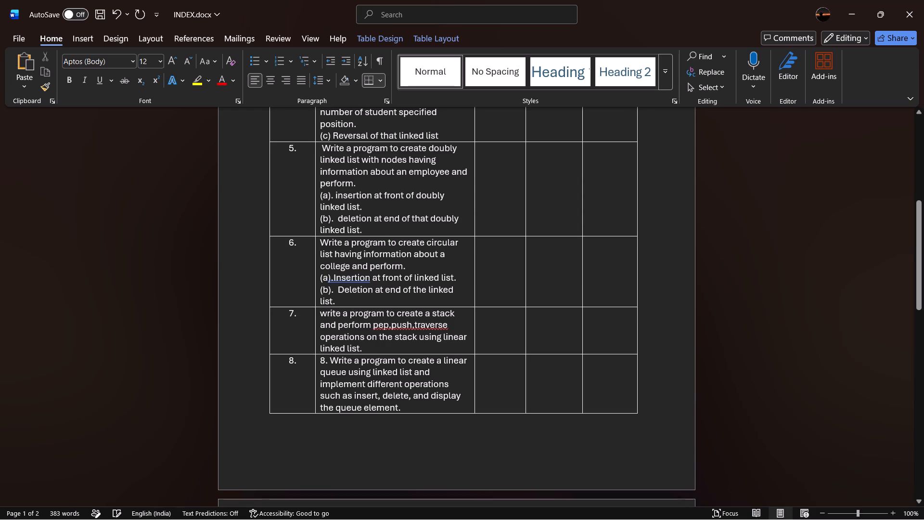
key("BackSpace")
key("BackSpace")
key("BackSpace")
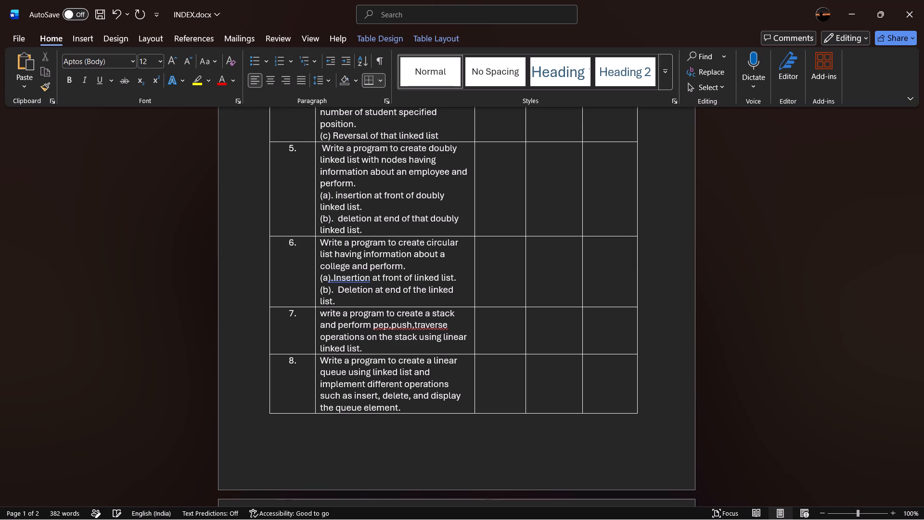
Delete the duplicate typed numbers 9. and 10. from the start of the titles in rows 9 and 10.
scroll(330, 362, "down", 4)
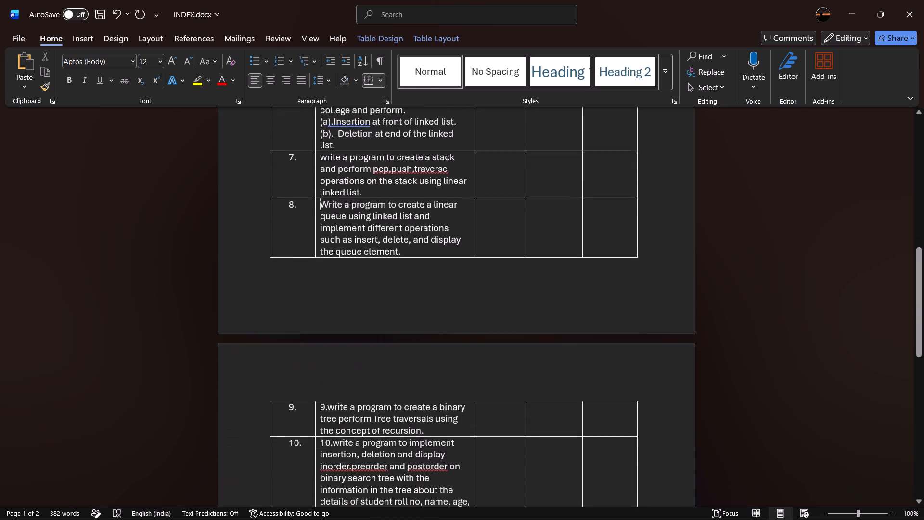
scroll(330, 362, "down", 3)
scroll(330, 362, "up", 2)
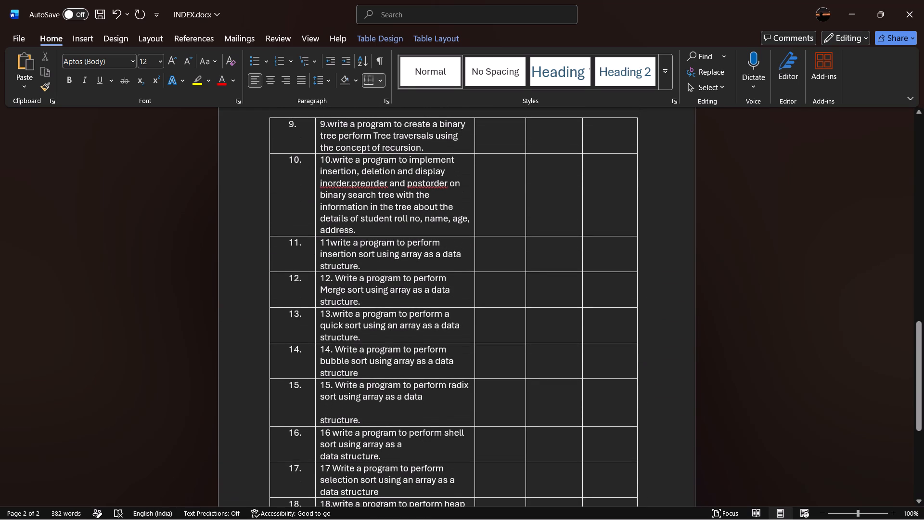
left_click(328, 126)
key("BackSpace")
key("BackSpace")
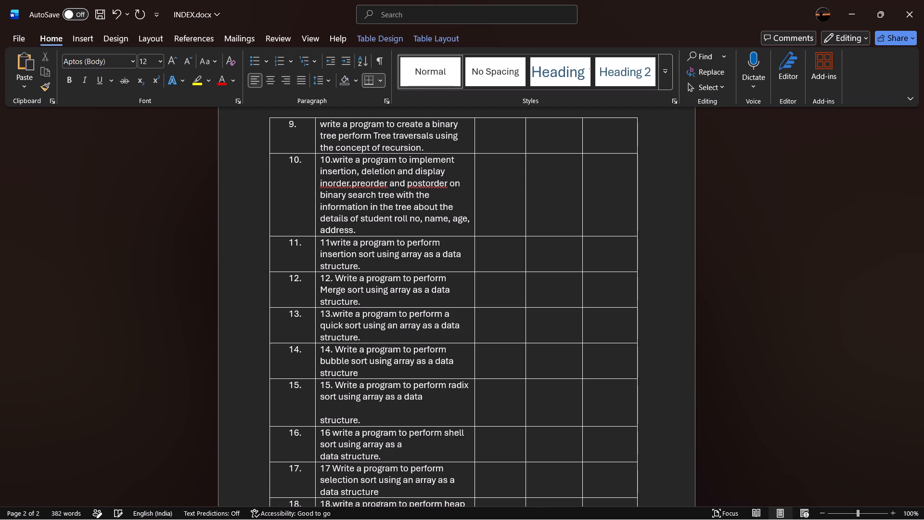
left_click(331, 163)
key("Right")
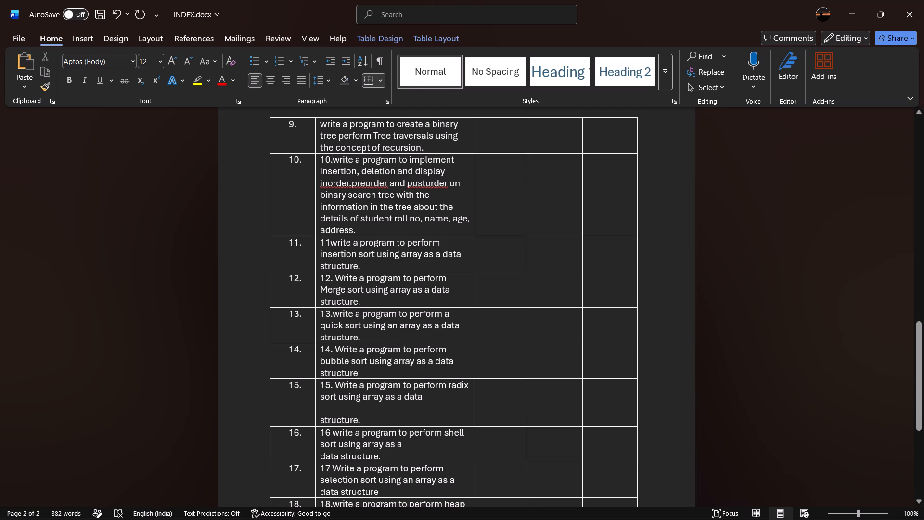
key("BackSpace")
key("BackSpace")
key("BackSpace")
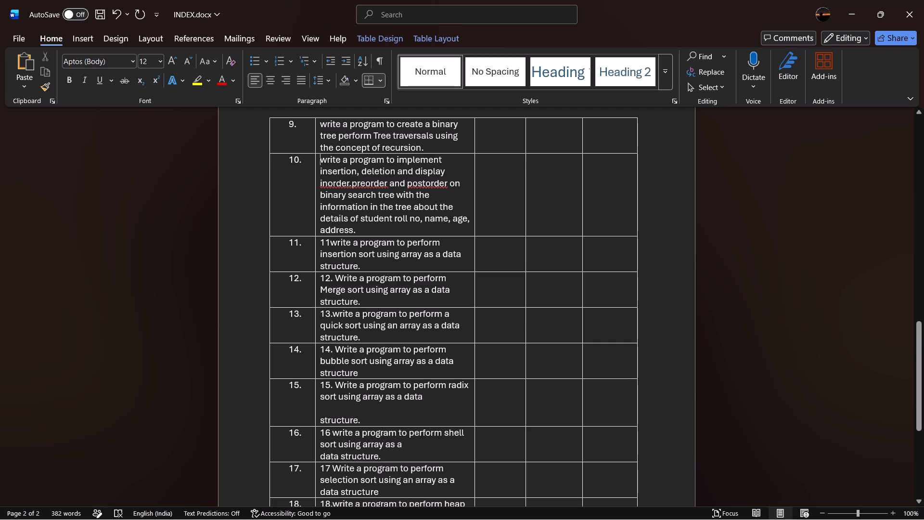
Delete the duplicate typed numbers 11 and 12. from the start of the titles in rows 11 and 12.
left_click(335, 245)
key("Left")
key("Left")
key("Right")
key("BackSpace")
key("BackSpace")
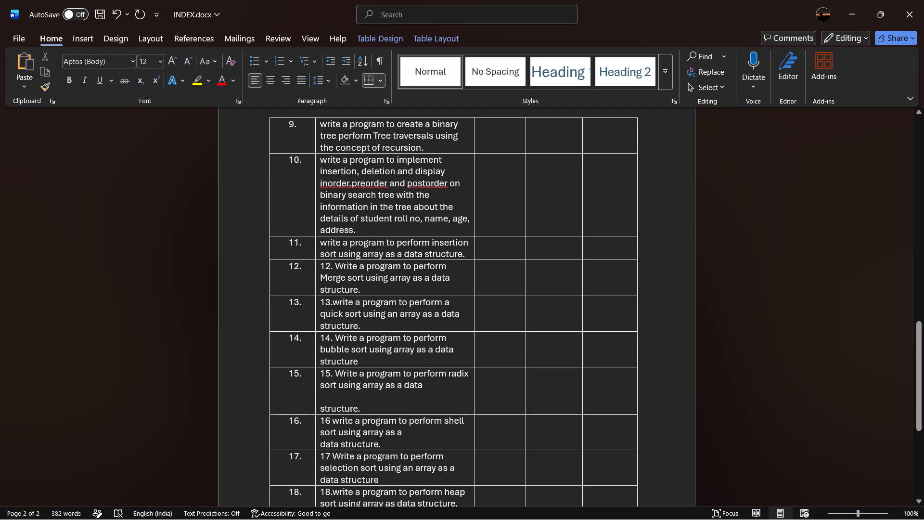
left_click(335, 266)
key("BackSpace")
key("BackSpace")
key("BackSpace")
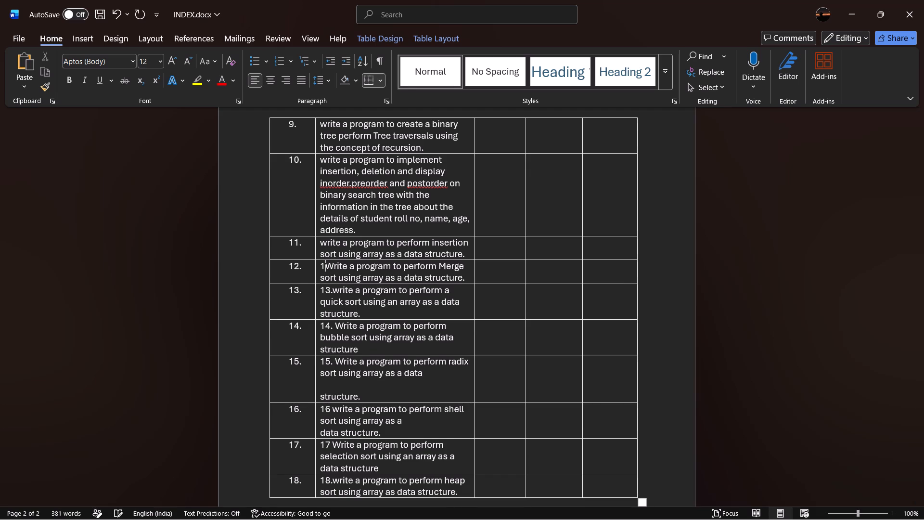
key("BackSpace")
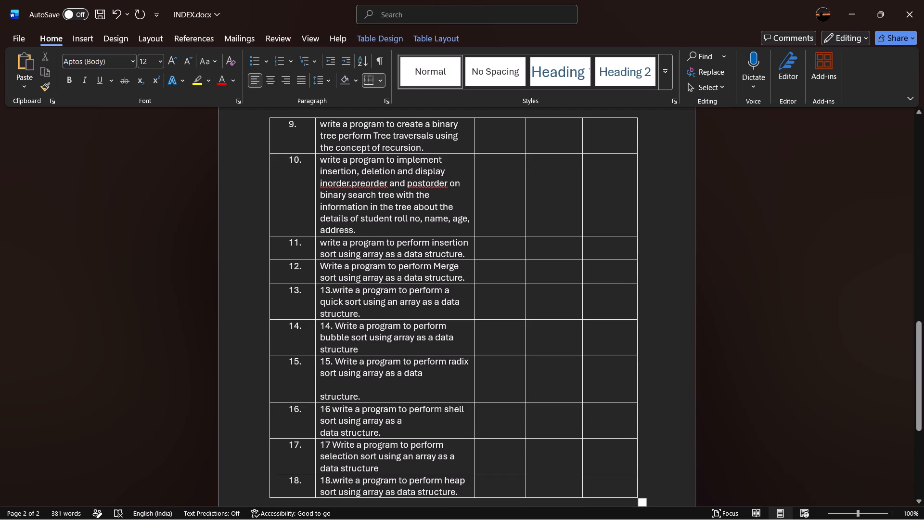
Delete the duplicate typed numbers 13. and 14. from the start of the titles in rows 13 and 14.
left_click(333, 295)
key("BackSpace")
key("BackSpace")
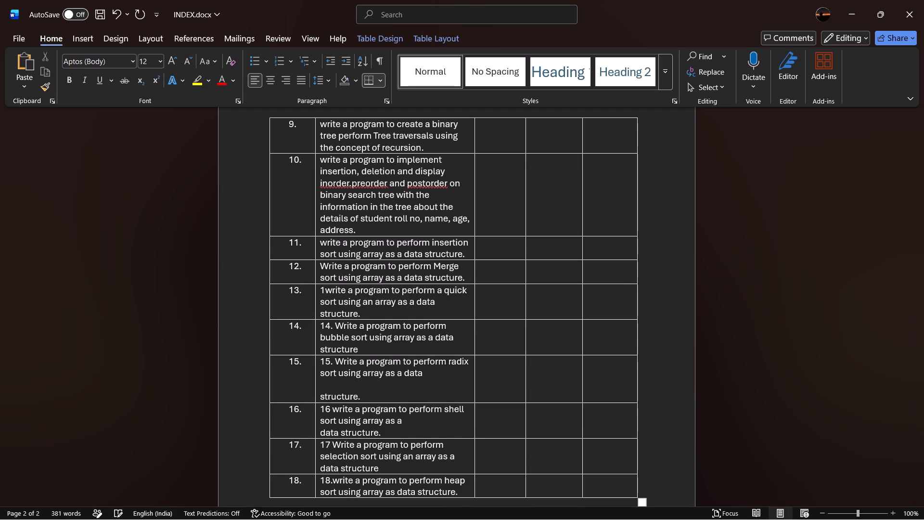
key("BackSpace")
left_click(335, 325)
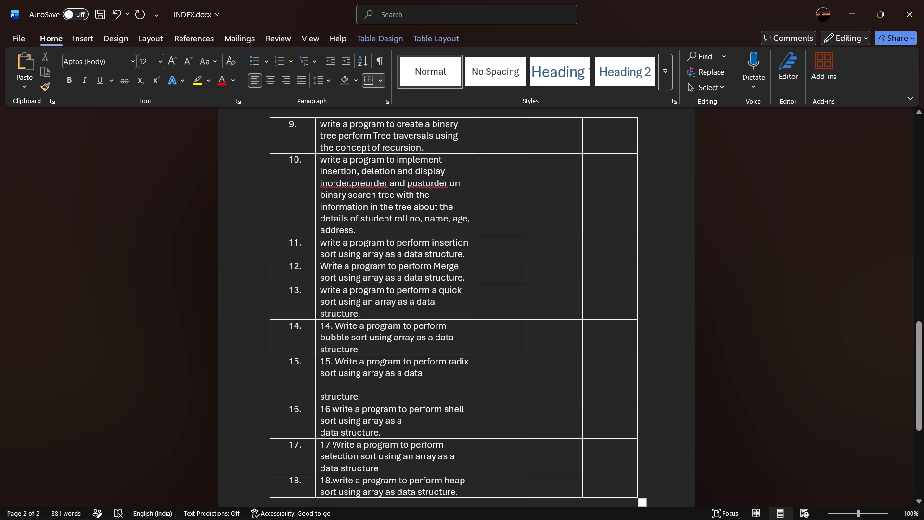
key("BackSpace")
key("BackSpace")
key("BackSpace")
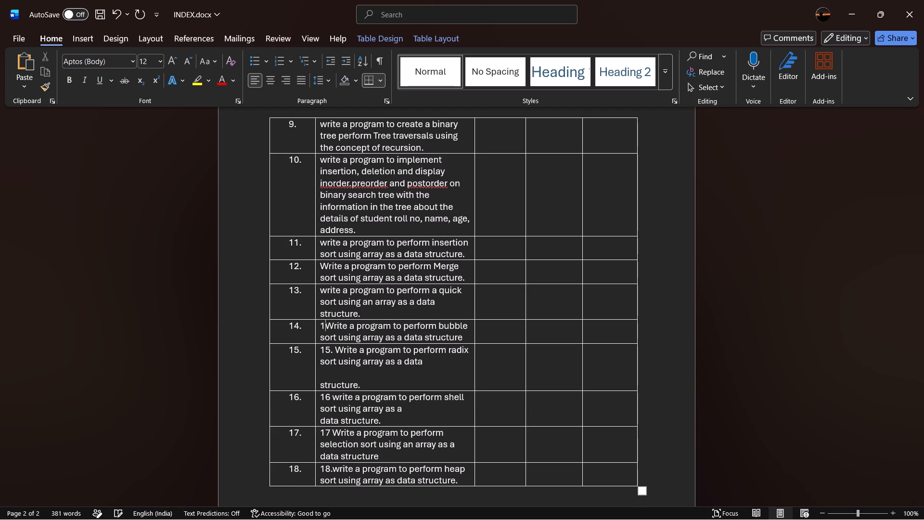
key("BackSpace")
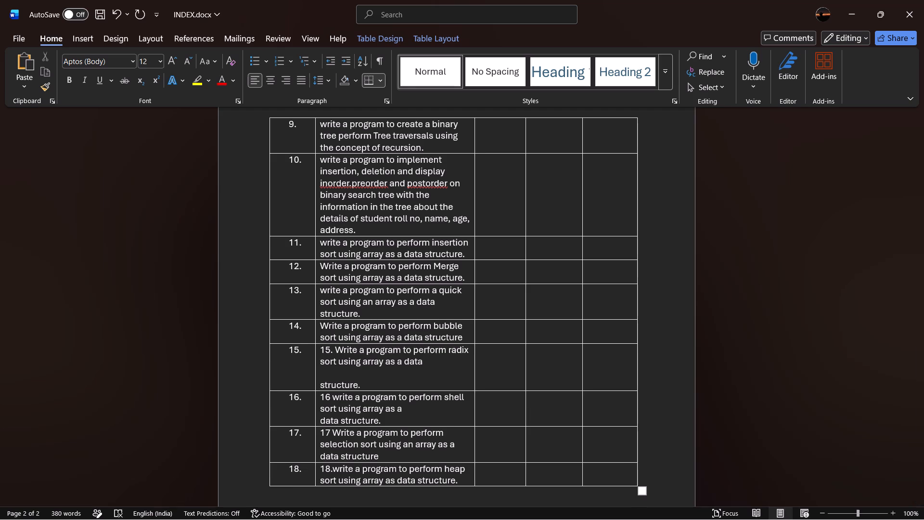
Delete the duplicate typed number 15. from row 15's radix sort title, leaving the space before "Write".
left_click(331, 354)
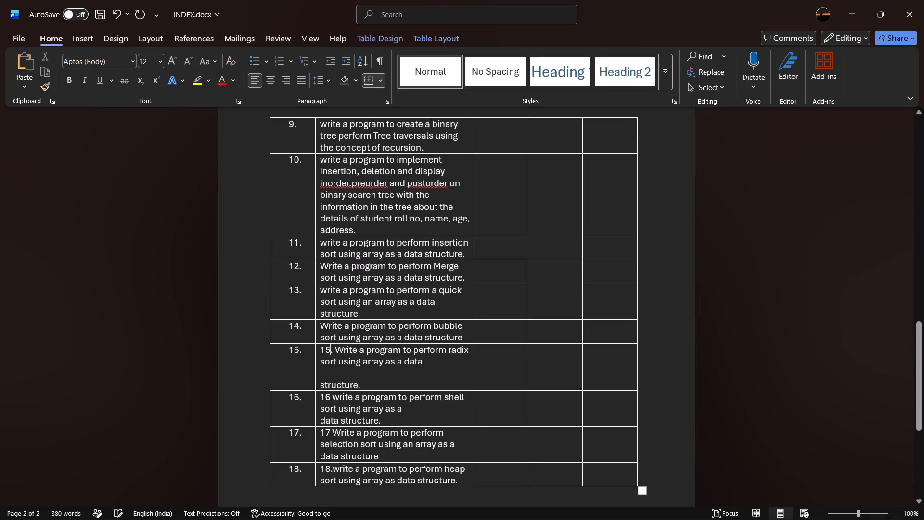
key("Right")
key("BackSpace")
key("BackSpace")
key("BackSpace")
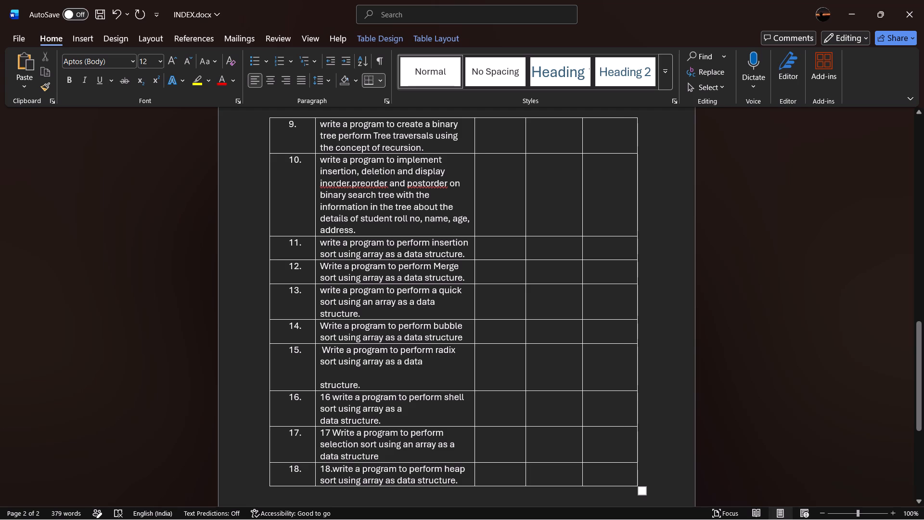
Remove the blank line in row 15's title and join "structure." to "data" with two spaces between them.
left_click(320, 387)
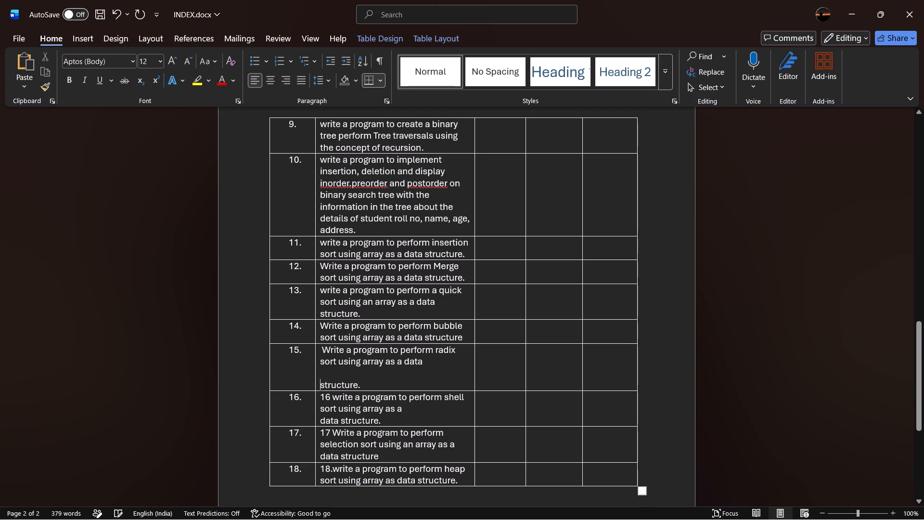
key("BackSpace")
key("BackSpace")
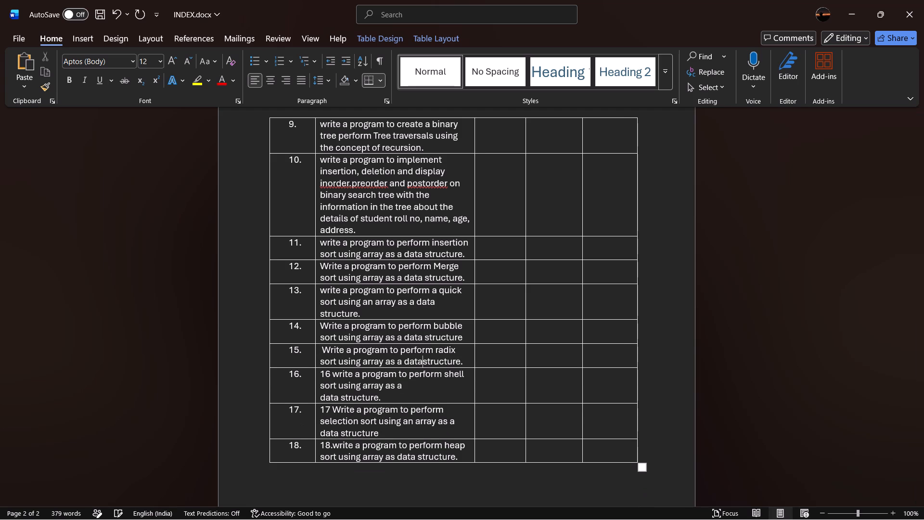
key("space")
key("space")
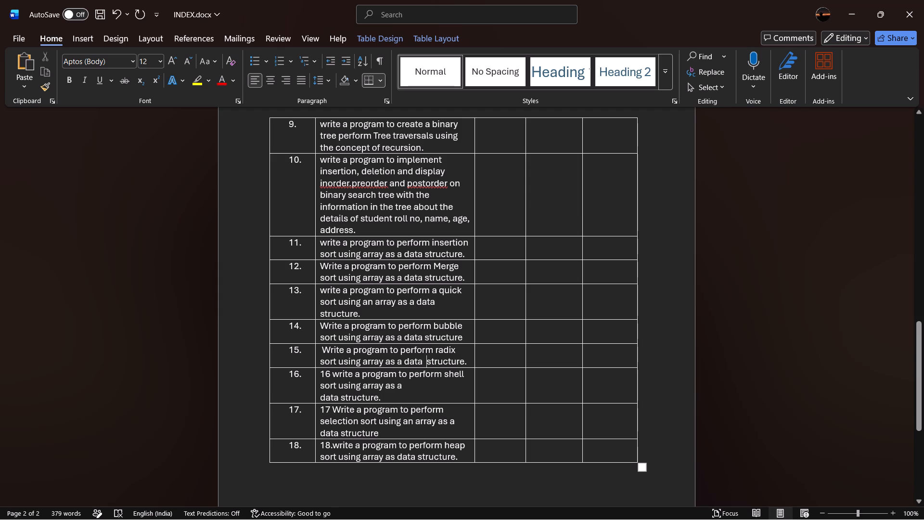
Delete the duplicate typed numbers 16, 17 and 18. from the start of the titles in rows 16 to 18, leaving the space before row 17's "Write".
left_click(332, 379)
key("Up")
key("BackSpace")
key("BackSpace")
key("BackSpace")
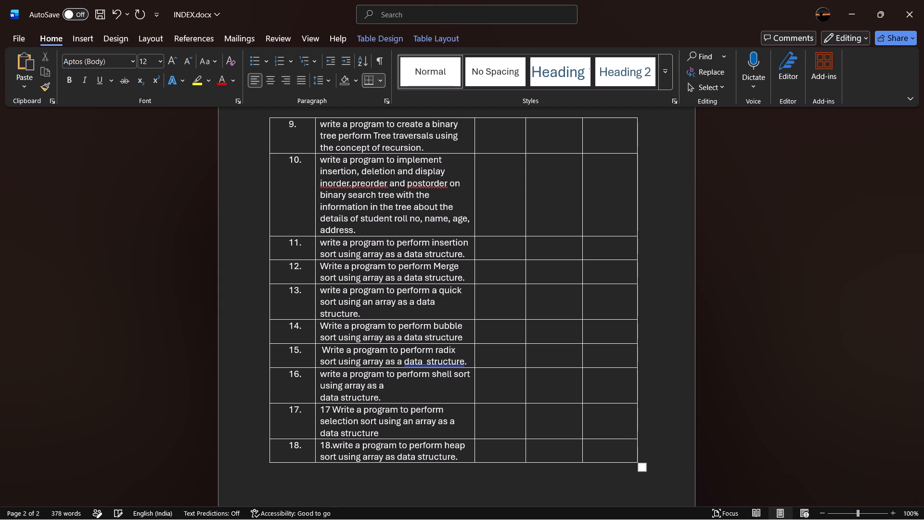
left_click(330, 408)
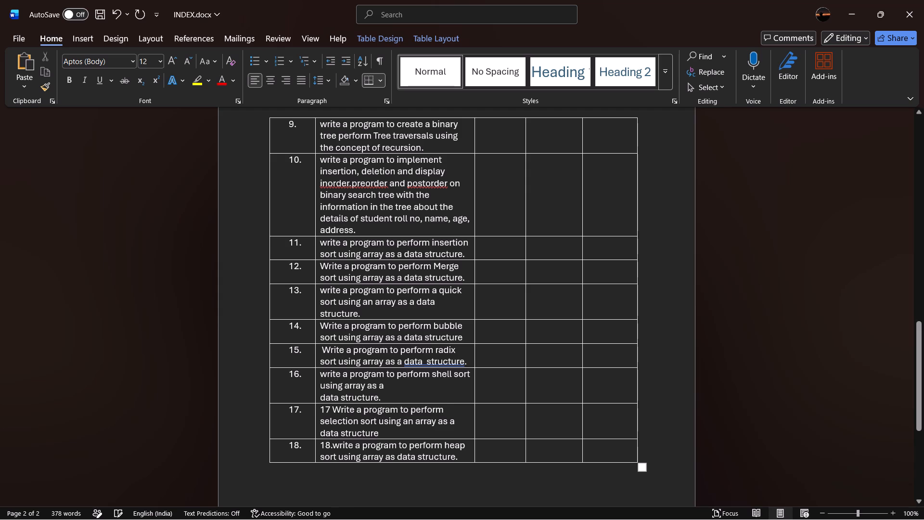
key("BackSpace")
key("BackSpace")
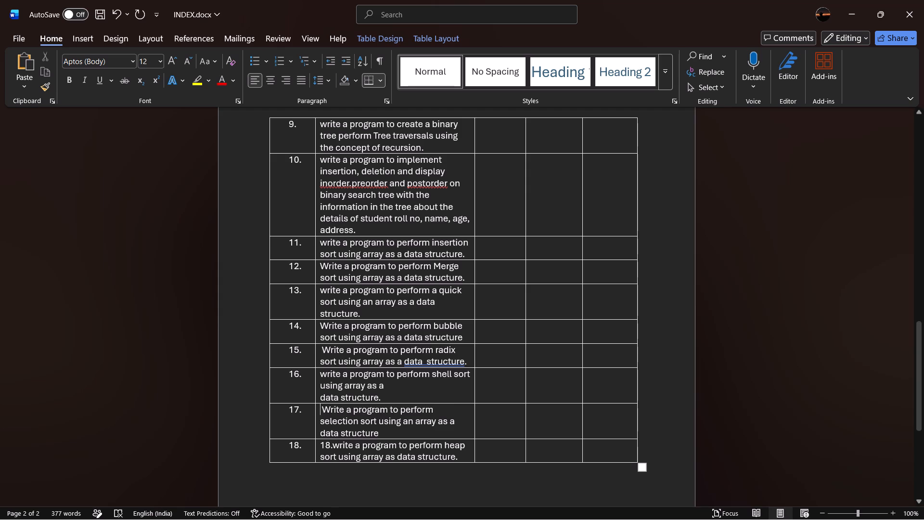
left_click(334, 446)
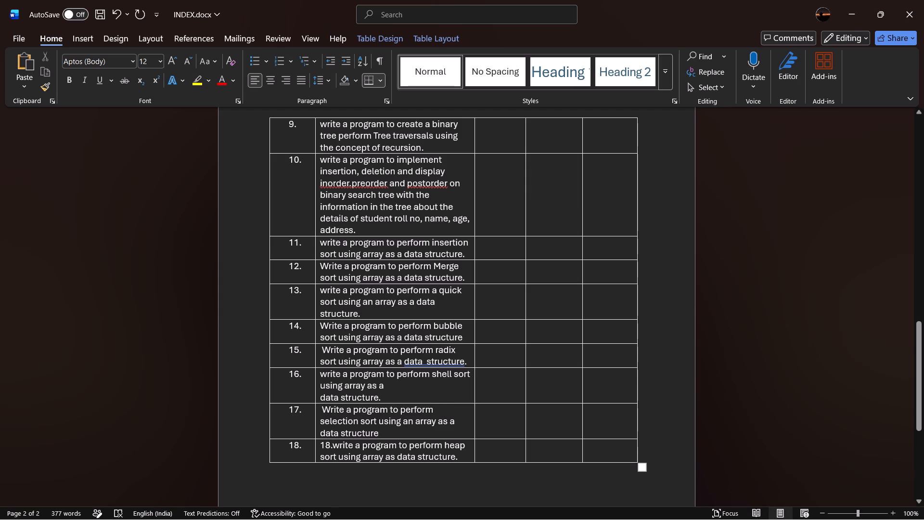
key("BackSpace")
key("BackSpace")
key("BackSpace")
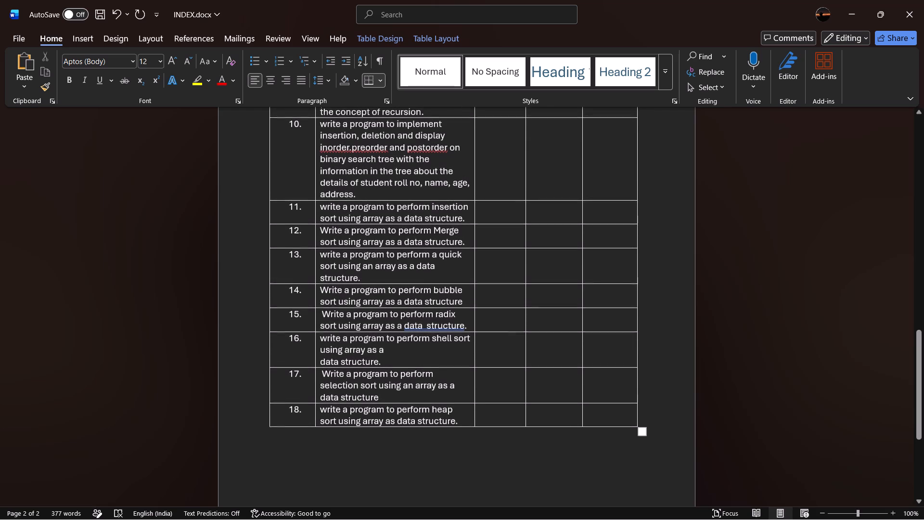
Replace the punctuation between "inorder" and "preorder" in row 10's title with a space.
scroll(334, 446, "up", 1)
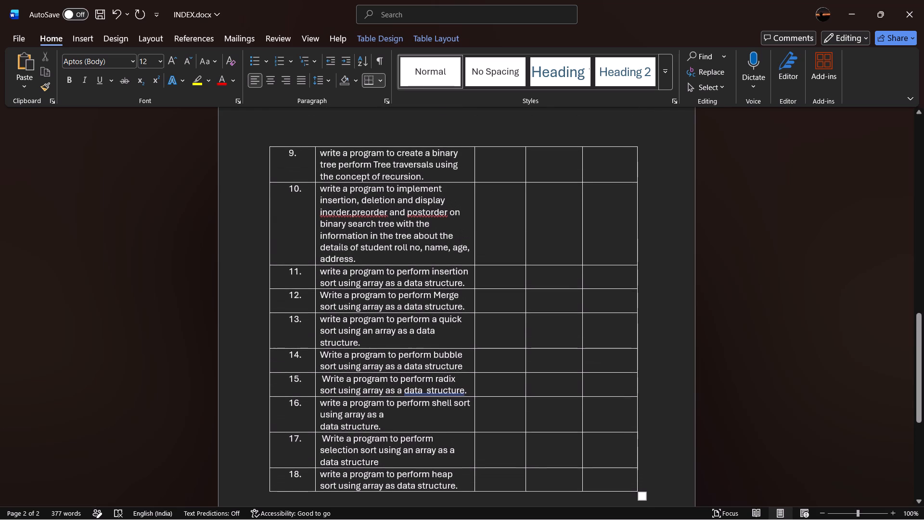
scroll(334, 446, "up", 2)
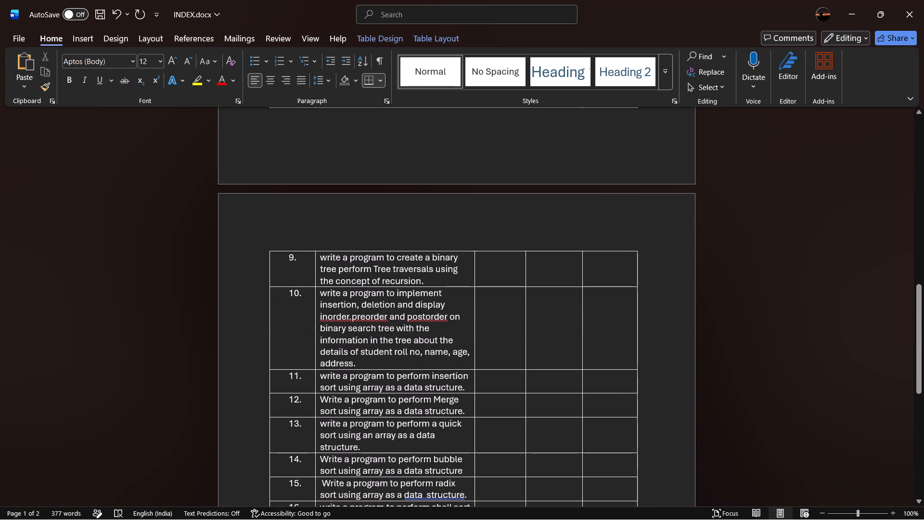
left_click(352, 321)
left_click(321, 320)
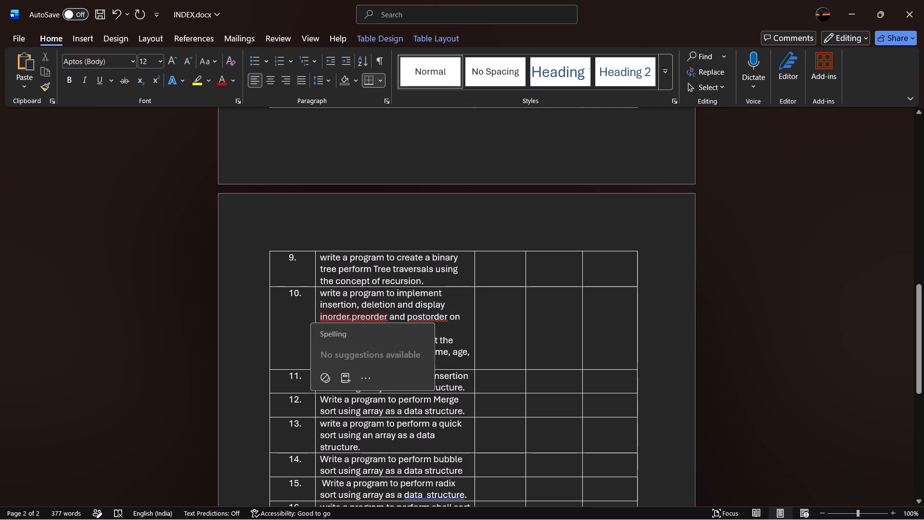
left_click(301, 320)
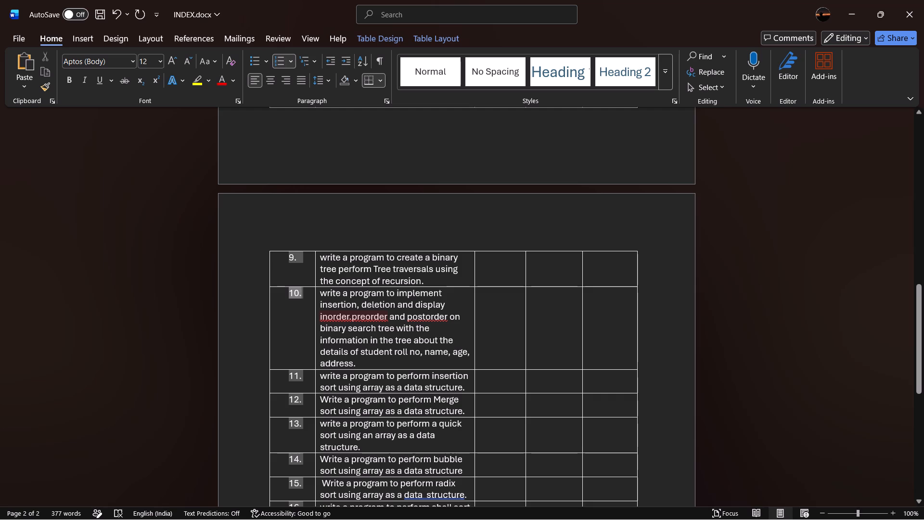
left_click(351, 318)
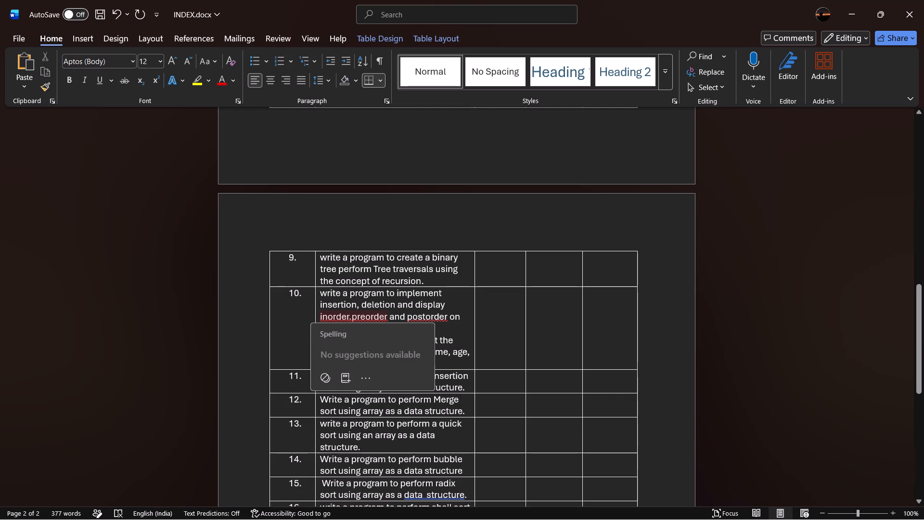
key("BackSpace")
key("space")
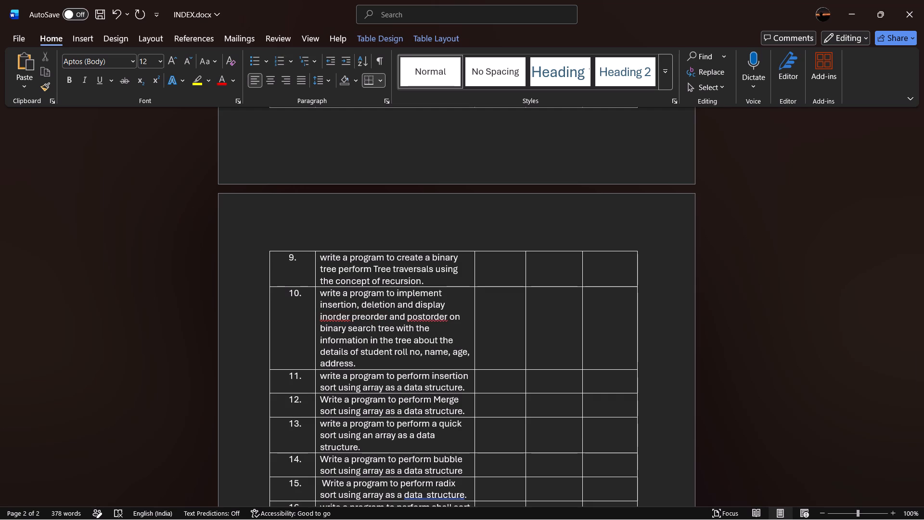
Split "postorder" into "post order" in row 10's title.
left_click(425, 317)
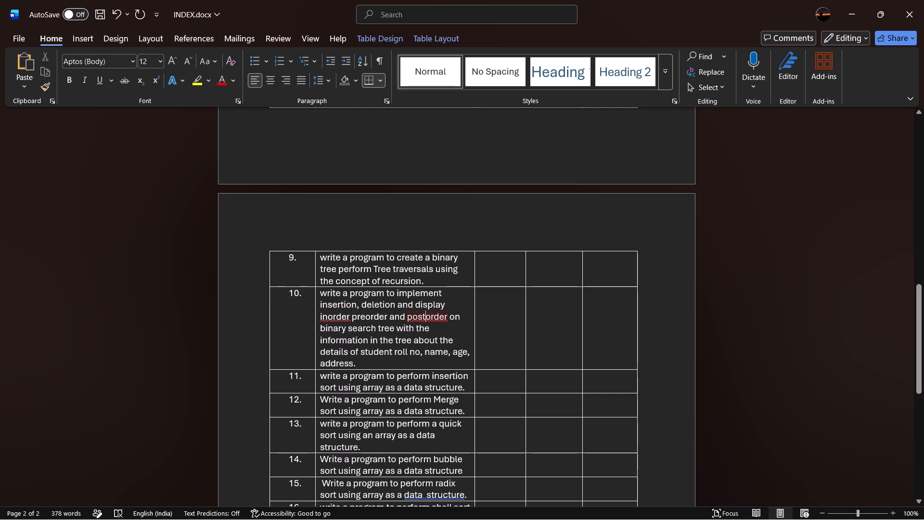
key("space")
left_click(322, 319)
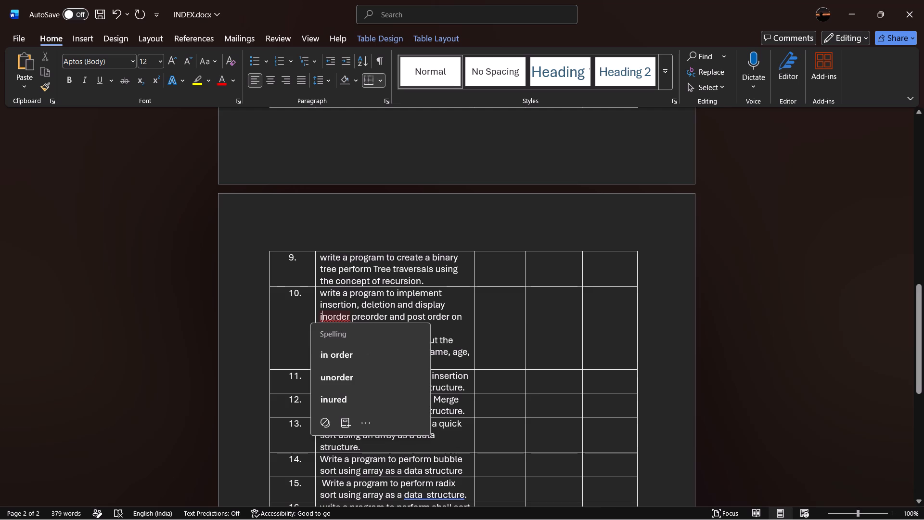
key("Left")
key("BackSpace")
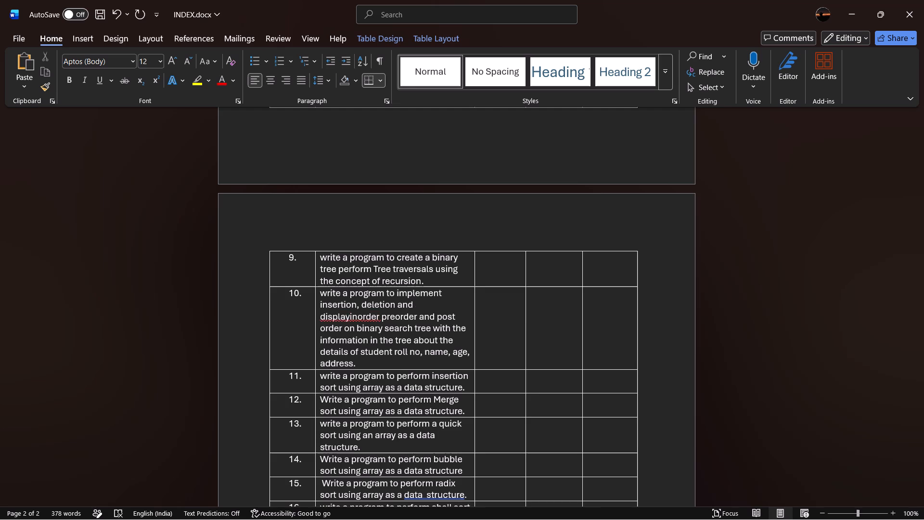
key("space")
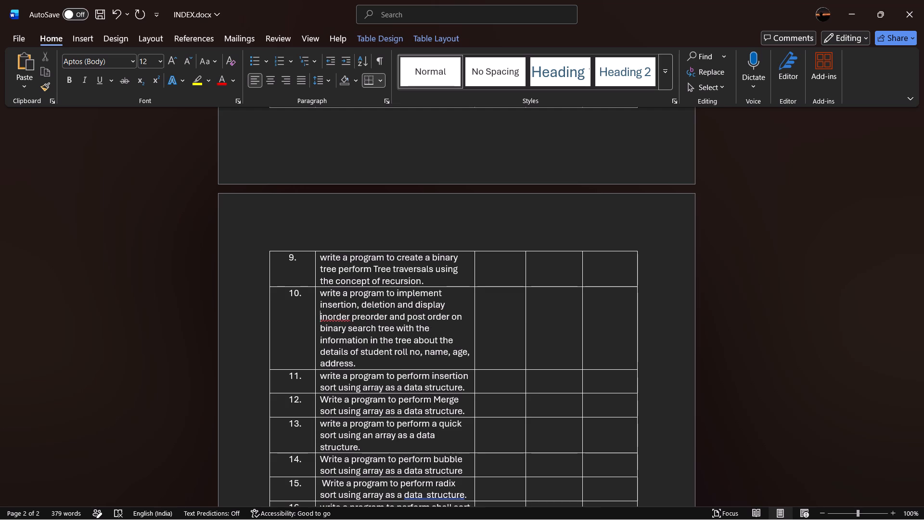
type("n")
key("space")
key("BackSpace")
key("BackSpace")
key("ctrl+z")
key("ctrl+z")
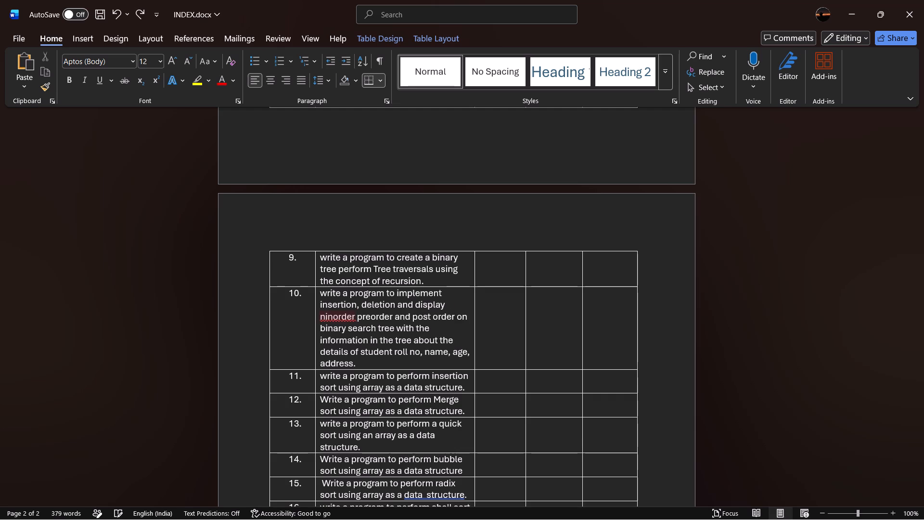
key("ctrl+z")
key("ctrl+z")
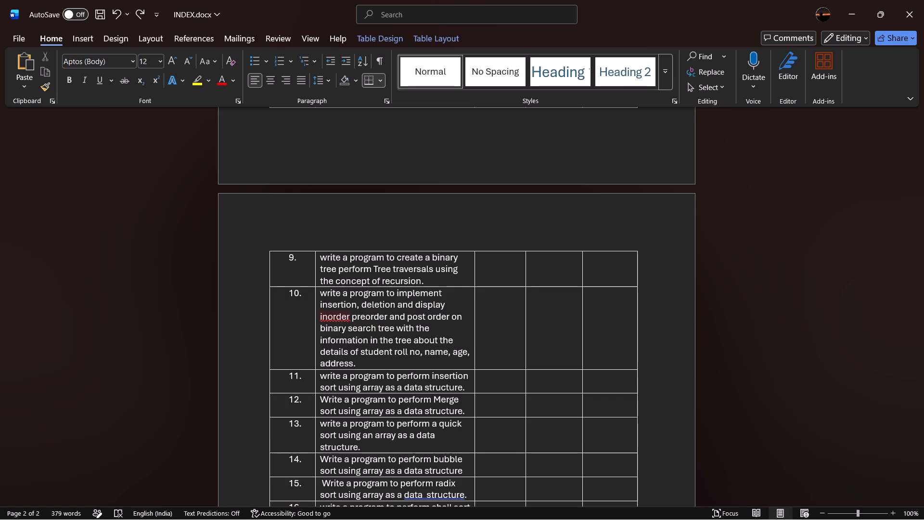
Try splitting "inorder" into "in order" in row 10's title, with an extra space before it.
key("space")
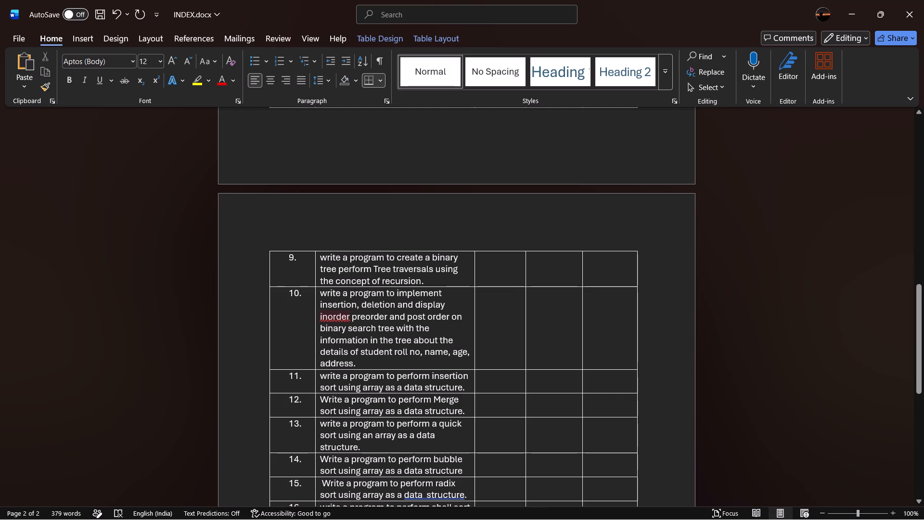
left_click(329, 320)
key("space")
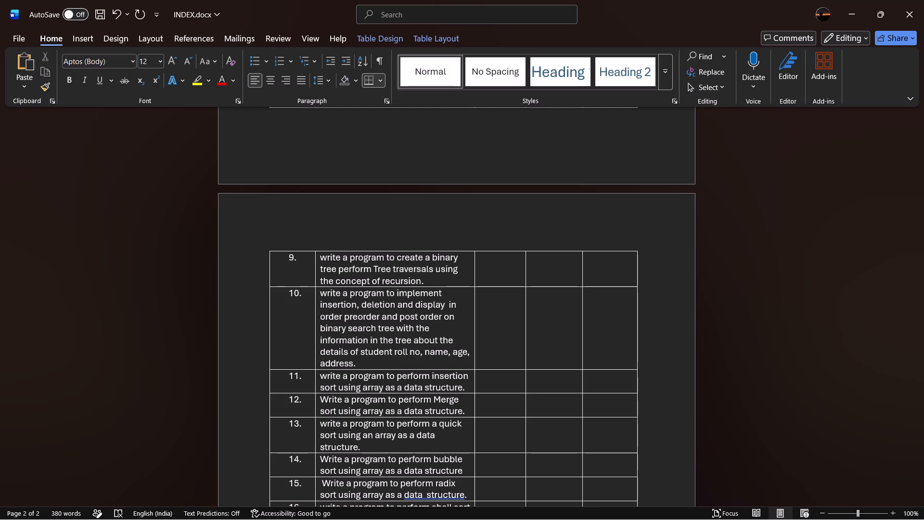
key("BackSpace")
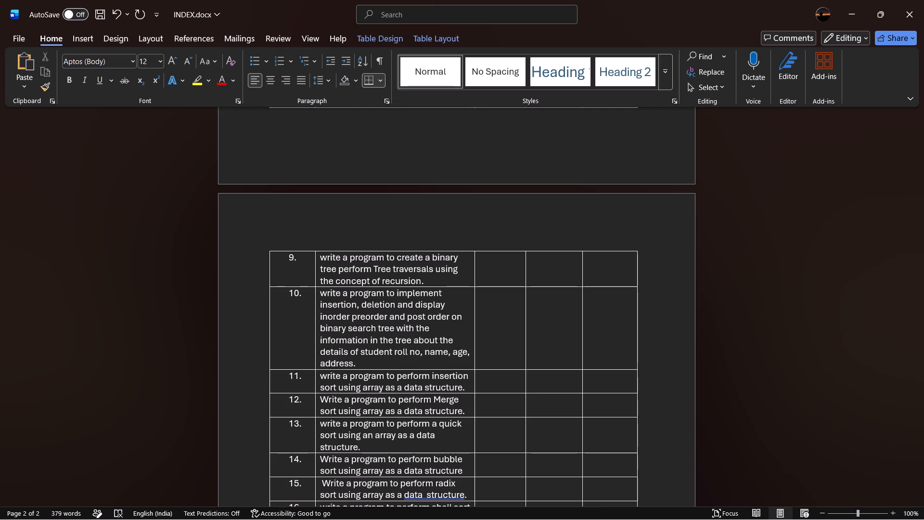
Insert twelve extra spaces between "display" and "inorder" in row 10's title.
key("Left")
key("Left")
key("space")
key("space")
key("space")
key("space")
key("space")
key("space")
key("space")
key("space")
key("space")
key("space")
key("space")
key("space")
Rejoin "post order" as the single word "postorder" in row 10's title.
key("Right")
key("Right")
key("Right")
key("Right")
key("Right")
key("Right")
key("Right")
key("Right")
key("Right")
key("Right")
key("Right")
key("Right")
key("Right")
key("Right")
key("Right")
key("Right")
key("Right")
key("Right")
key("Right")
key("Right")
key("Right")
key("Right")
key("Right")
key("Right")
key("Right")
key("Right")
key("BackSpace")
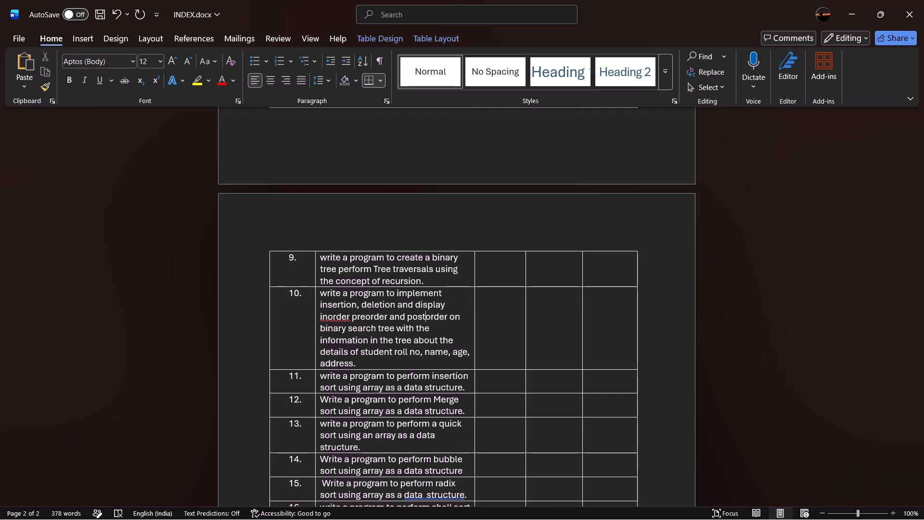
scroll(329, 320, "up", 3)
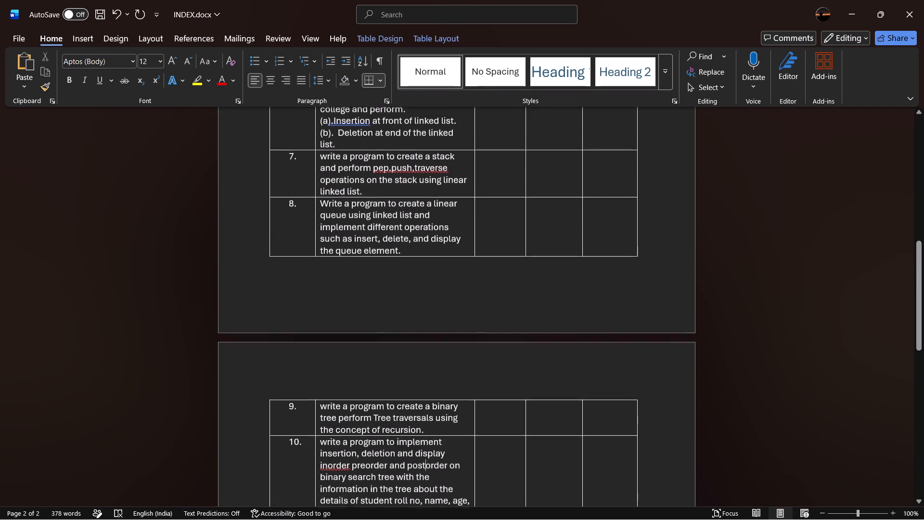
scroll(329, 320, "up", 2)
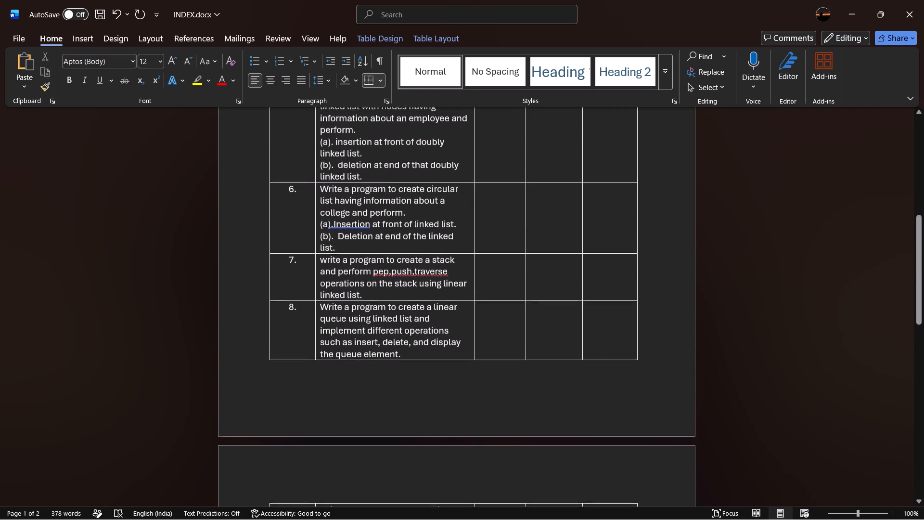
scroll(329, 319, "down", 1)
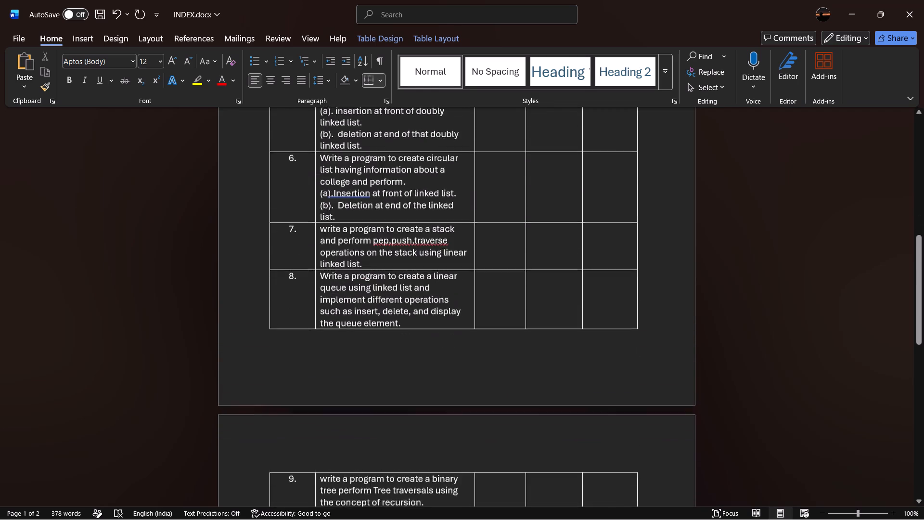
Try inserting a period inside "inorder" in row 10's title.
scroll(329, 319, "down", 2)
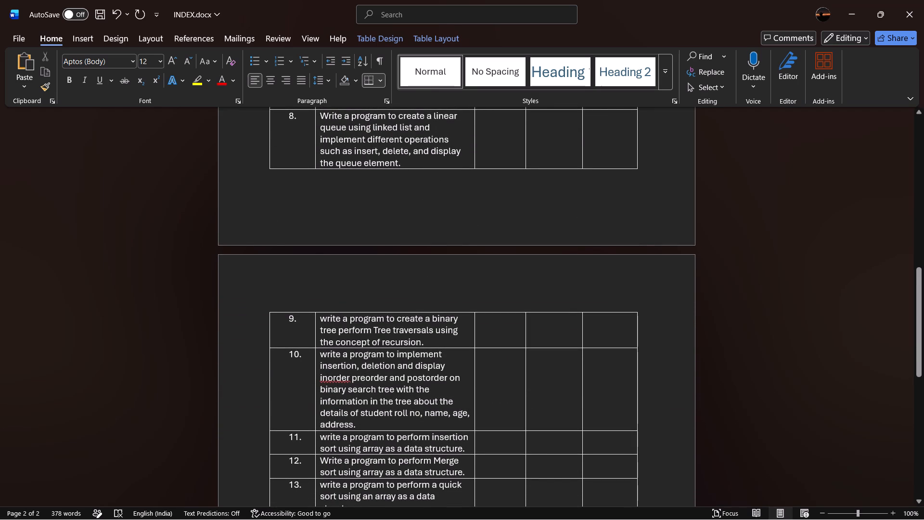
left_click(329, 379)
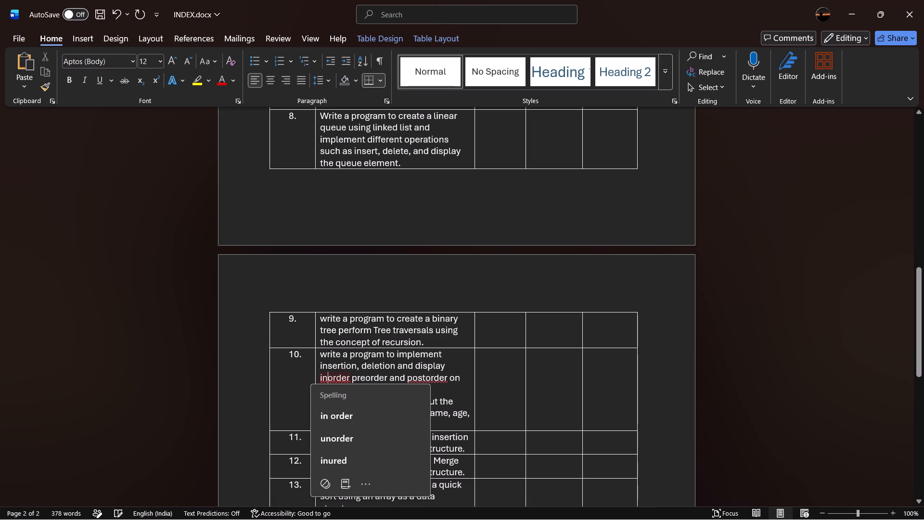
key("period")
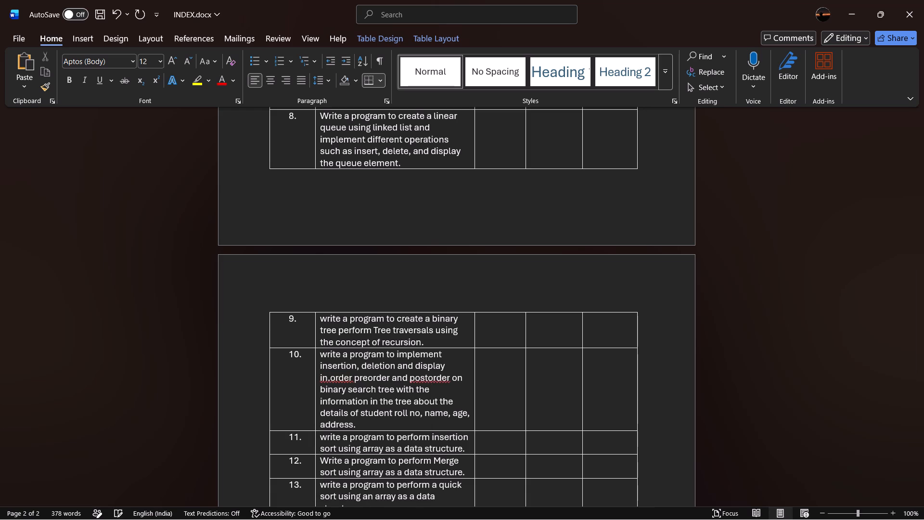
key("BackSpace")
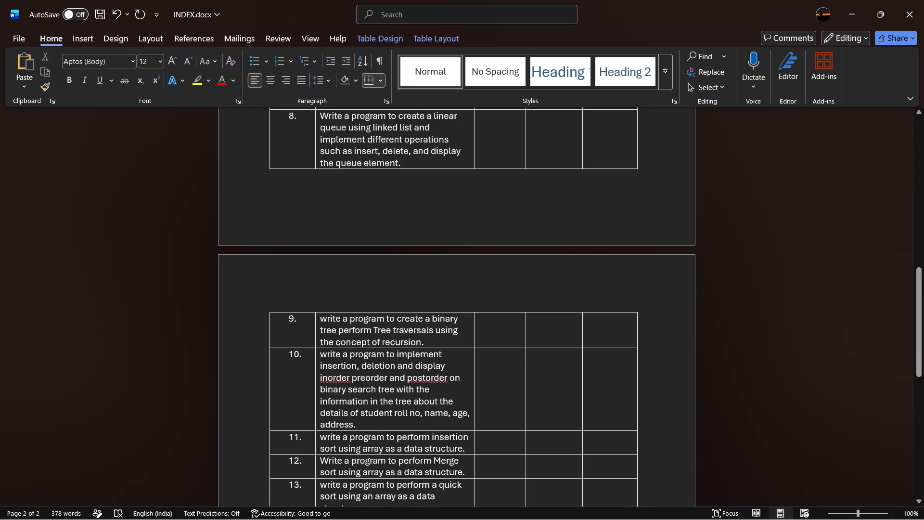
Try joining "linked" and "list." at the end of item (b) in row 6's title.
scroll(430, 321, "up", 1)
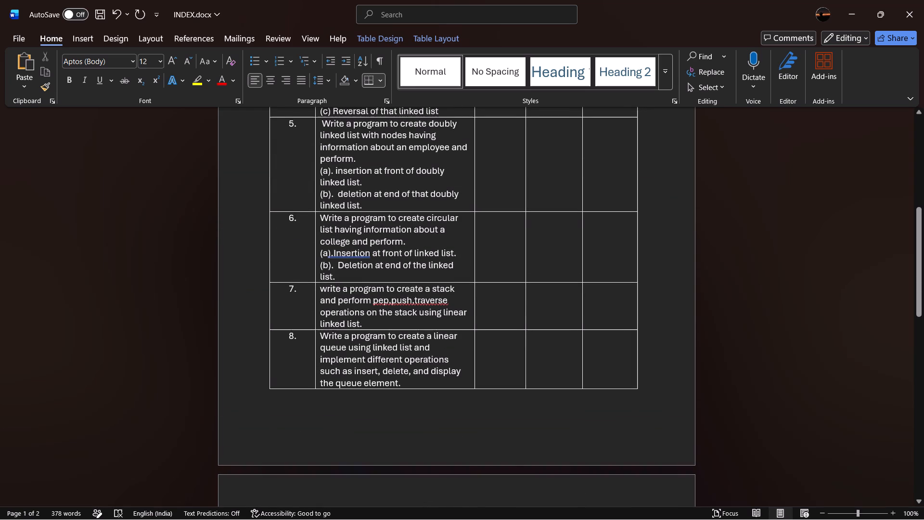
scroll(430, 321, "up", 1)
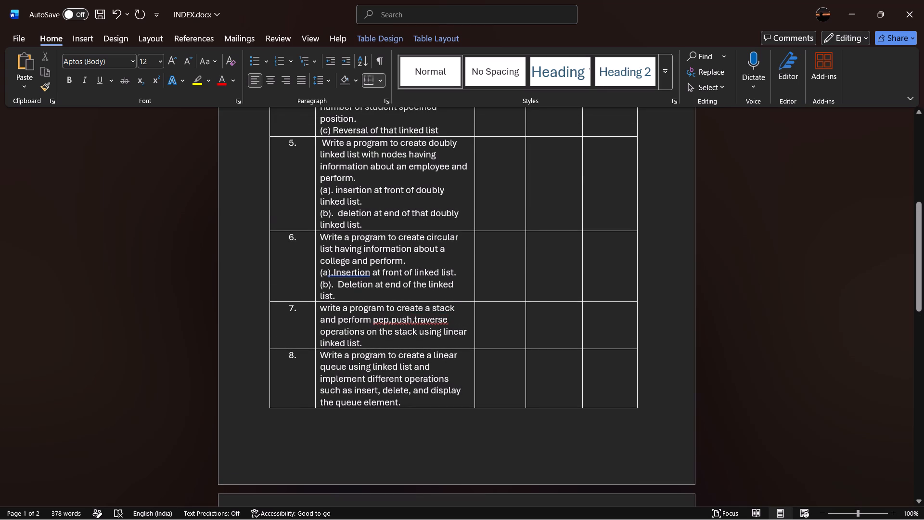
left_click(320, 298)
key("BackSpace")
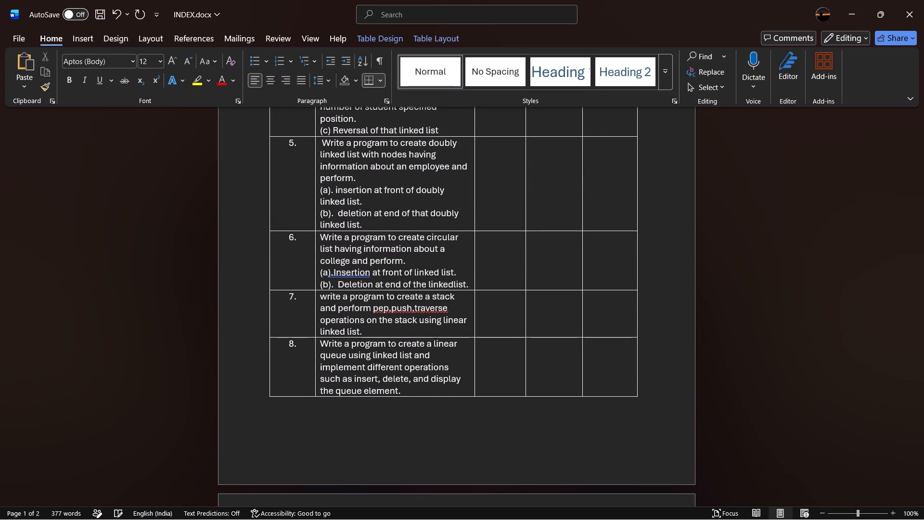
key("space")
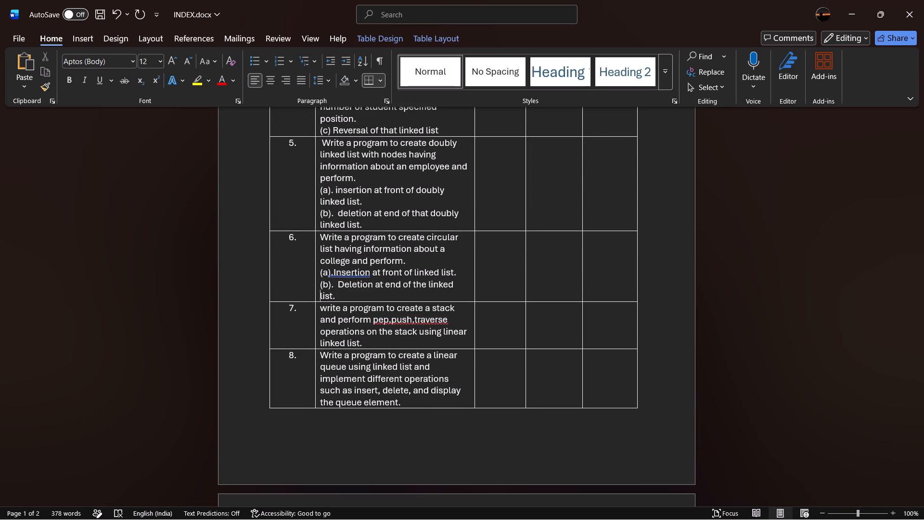
Replace the space after label (b) in row 4's title with a period, giving "(b).Delete".
scroll(320, 298, "up", 1)
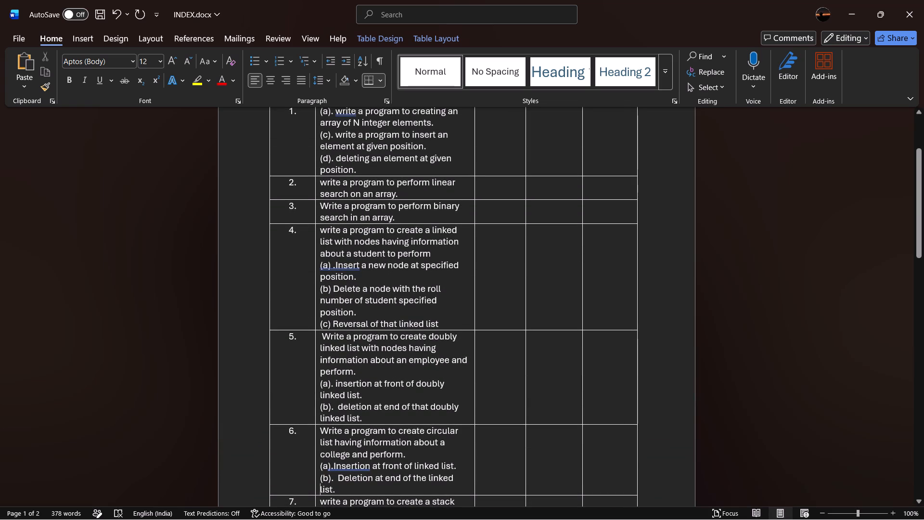
scroll(320, 298, "up", 1)
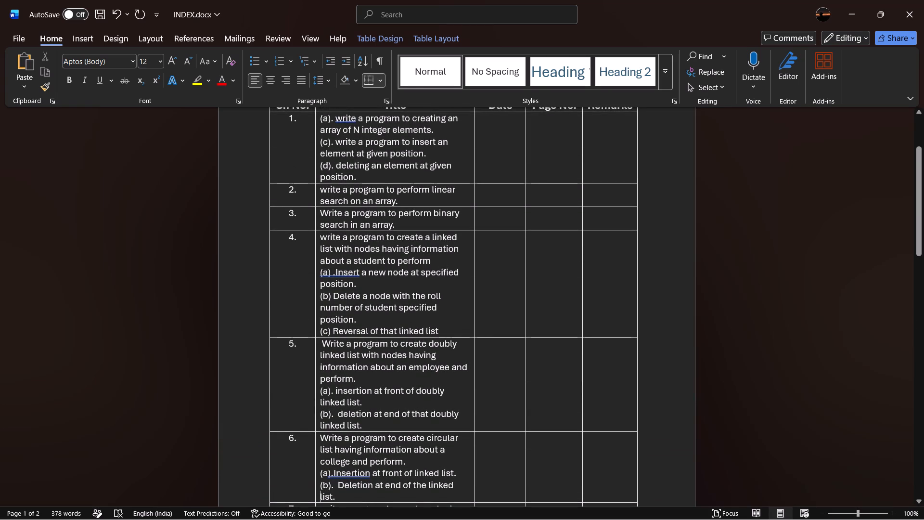
left_click(334, 295)
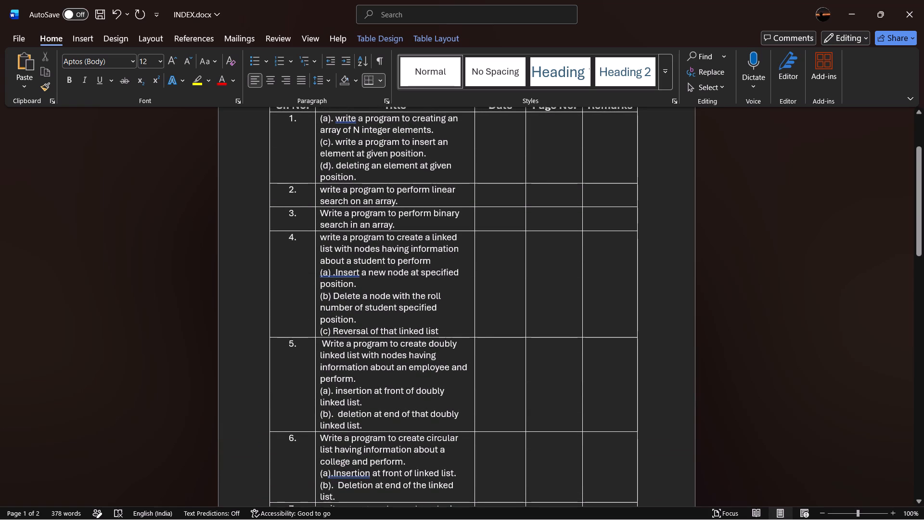
key("period")
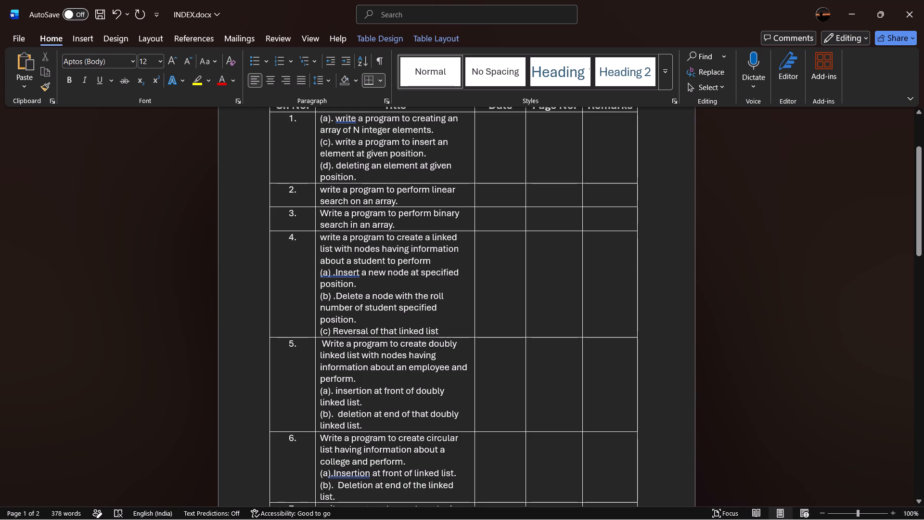
key("BackSpace")
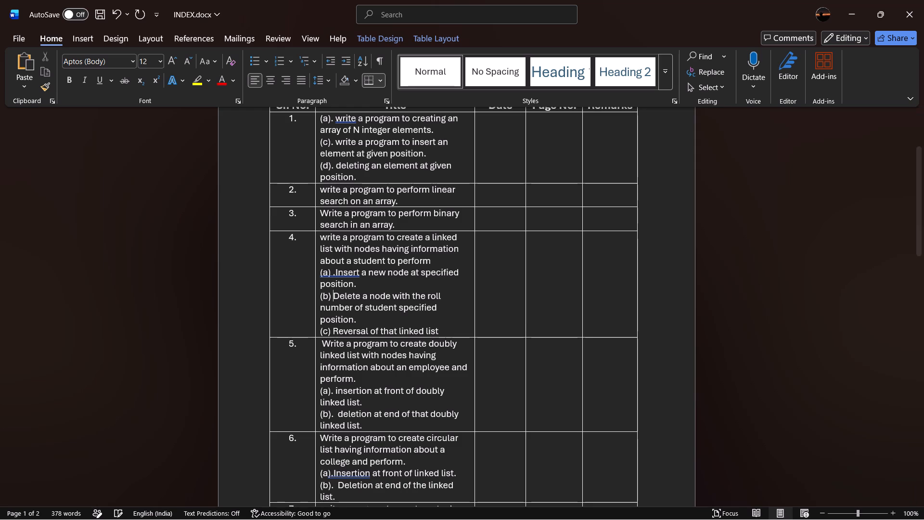
key("BackSpace")
key("period")
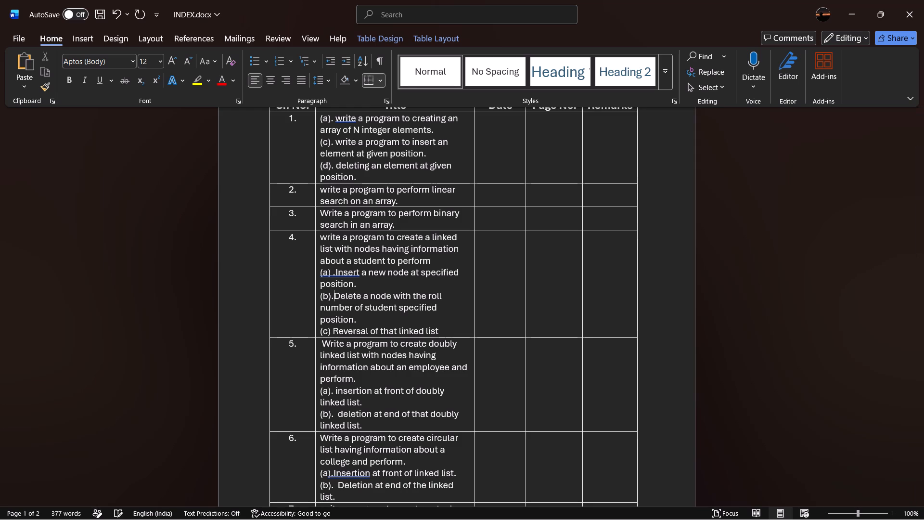
Add a period after label (c) in row 4's title, keeping one space before "Reversal".
key("Down")
key("Down")
key("Down")
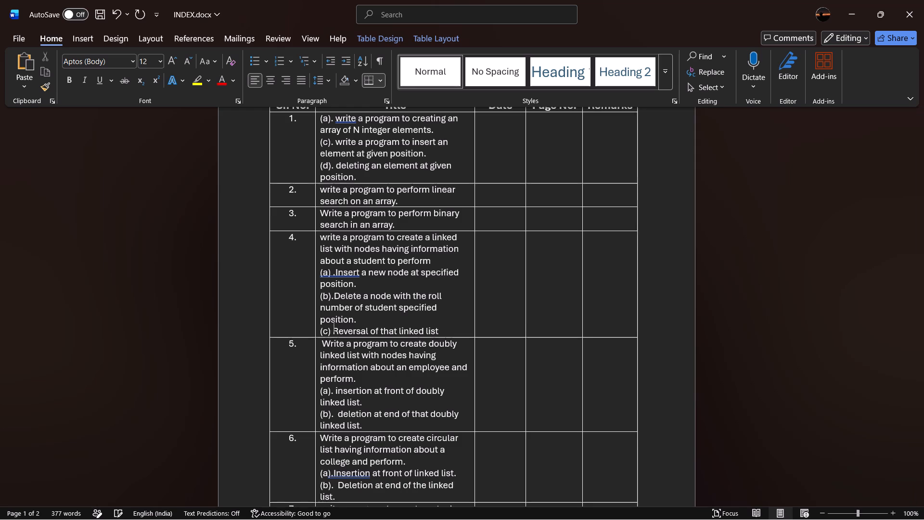
key("BackSpace")
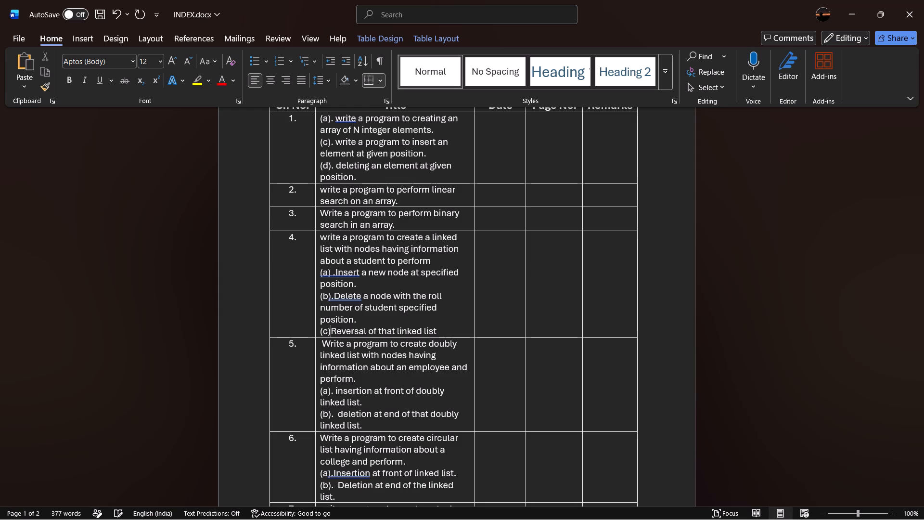
type(".")
key("space")
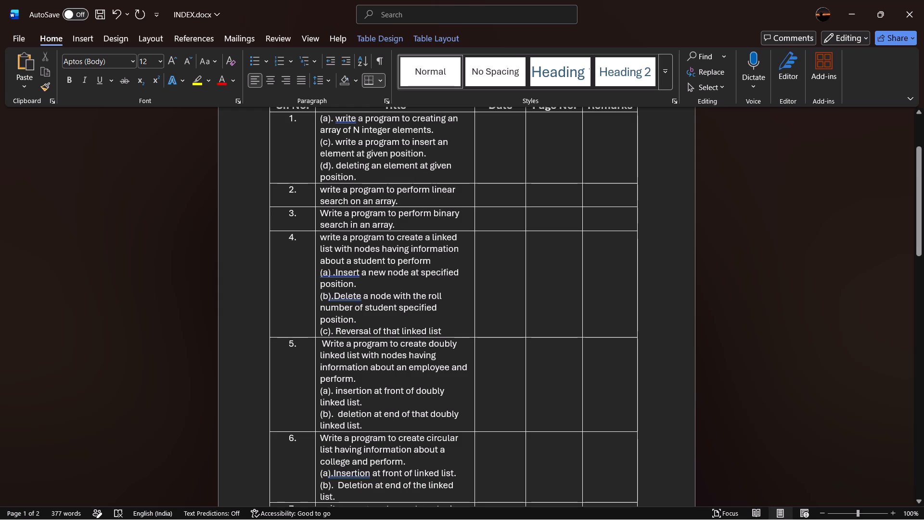
Add a new line labelled "(b)." between items (a) and (c) in row 1's title.
scroll(346, 249, "up", 1)
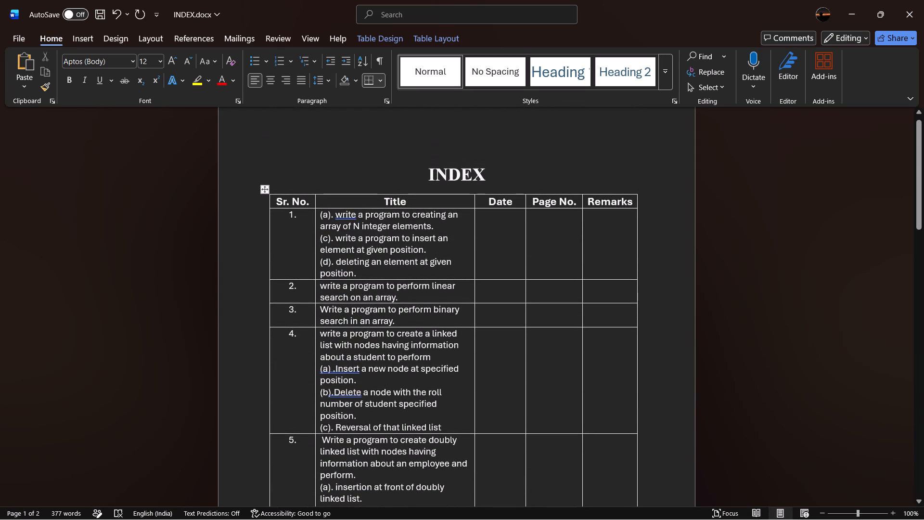
left_click(440, 226)
key("Return")
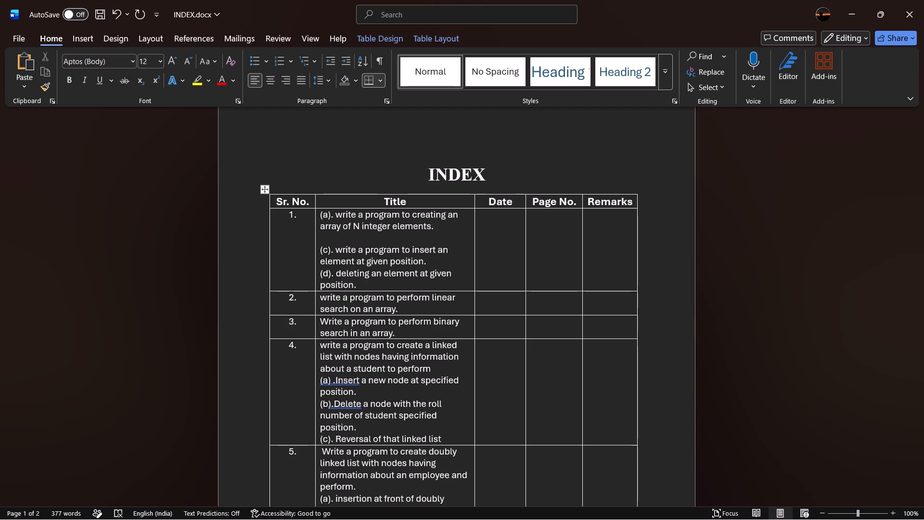
key("shift+parenleft")
key("b")
key("shift+parenright")
key("period")
Enter "display of array" with a trailing space directly after the new "(b)." label in row 1's title.
key("d")
type("id")
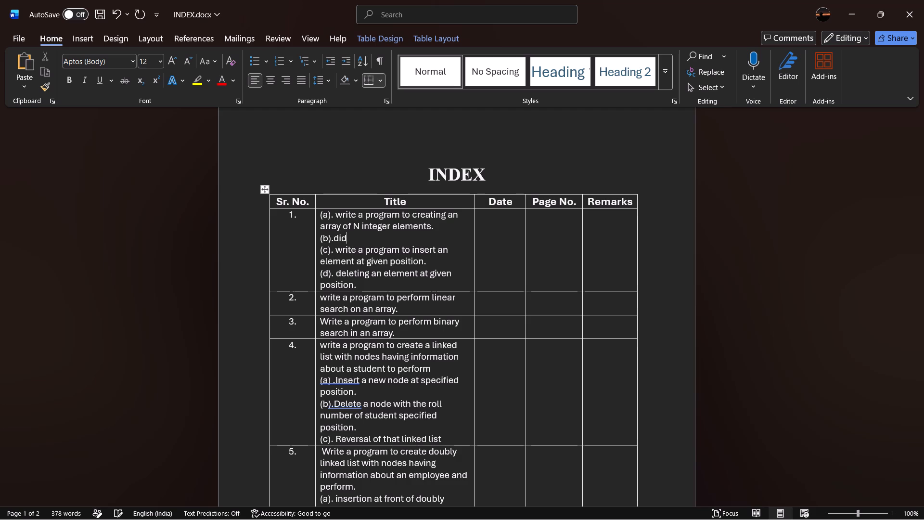
key("BackSpace")
type("splr")
key("BackSpace")
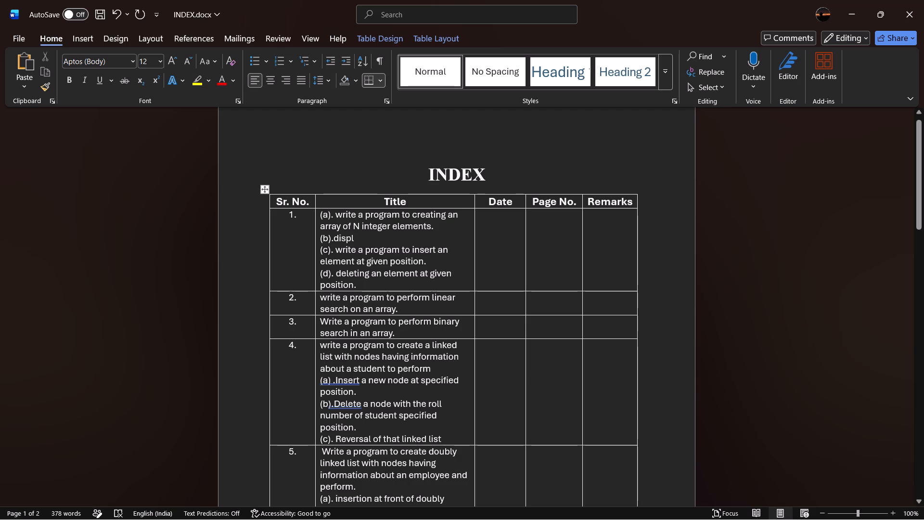
type("ay")
key("space")
key("f")
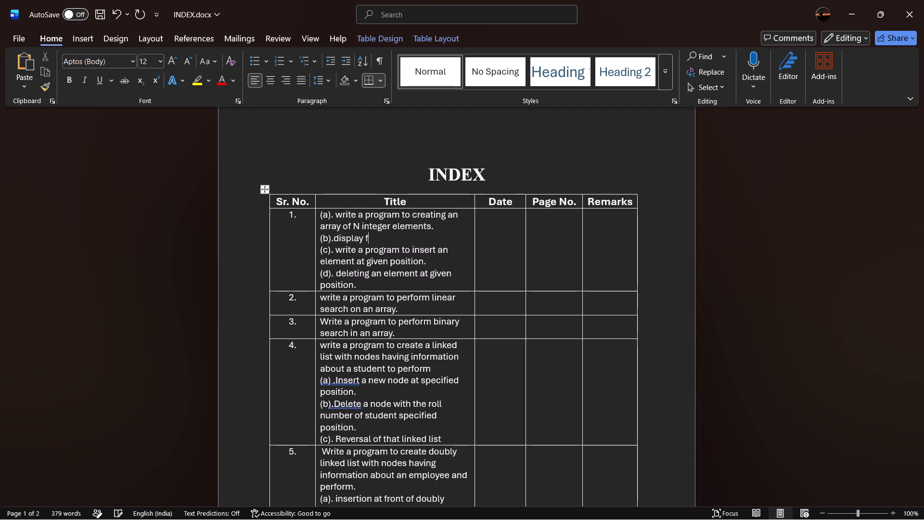
key("BackSpace")
type("of")
key("space")
type("arrayb")
key("space")
key("BackSpace")
key("BackSpace")
key("space")
Insert a space between "(b)." and "display" in row 1's title.
key("Left")
key("Left")
key("Left")
key("Left")
key("Left")
key("Left")
key("Left")
key("Left")
key("Left")
key("Left")
key("Left")
key("Left")
key("Left")
key("Left")
key("Left")
key("Left")
key("Left")
key("space")
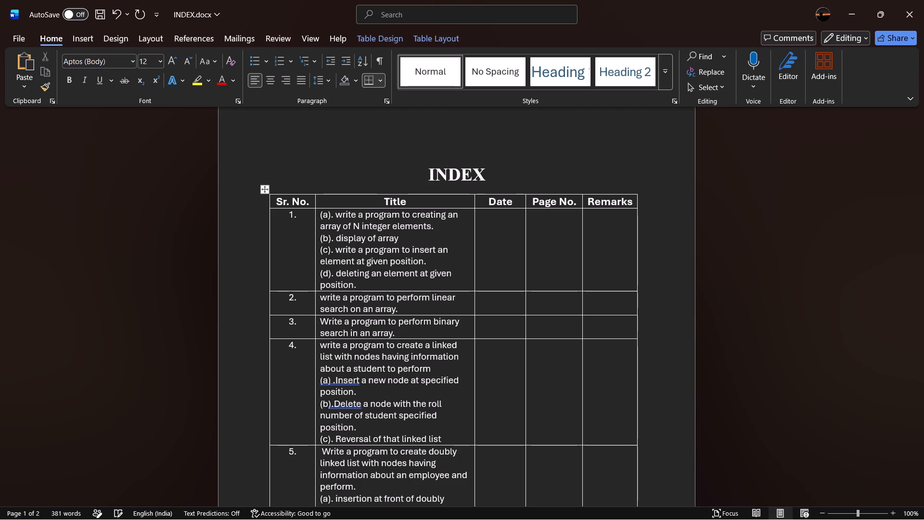
Append "of N integer element" after "display of array" in item (b) of row 1's title.
key("Right")
key("Right")
key("Right")
key("Right")
key("Right")
key("Right")
key("Right")
key("Right")
key("Right")
key("Right")
key("Right")
key("Right")
key("Right")
key("Right")
key("Right")
key("Right")
key("Right")
key("Right")
key("Left")
type("of")
key("space")
type("N")
key("space")
type("intrr")
key("BackSpace")
key("BackSpace")
type("er")
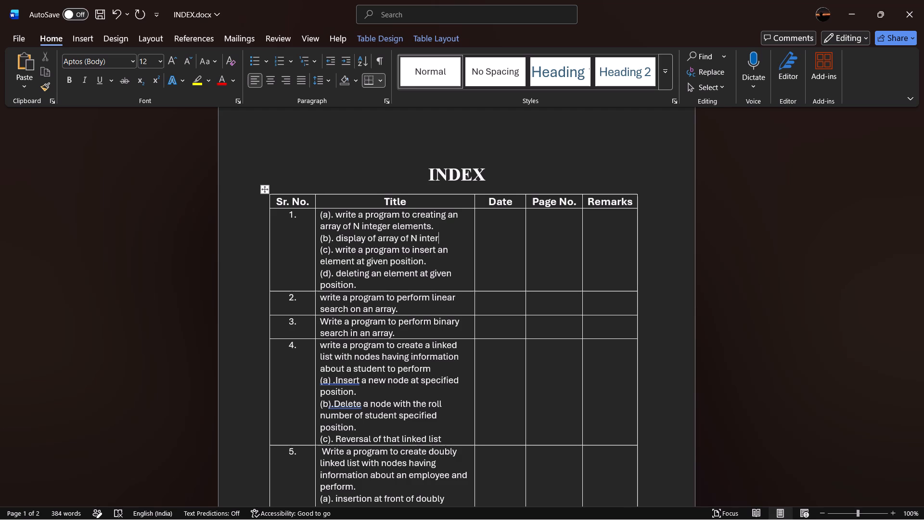
key("BackSpace")
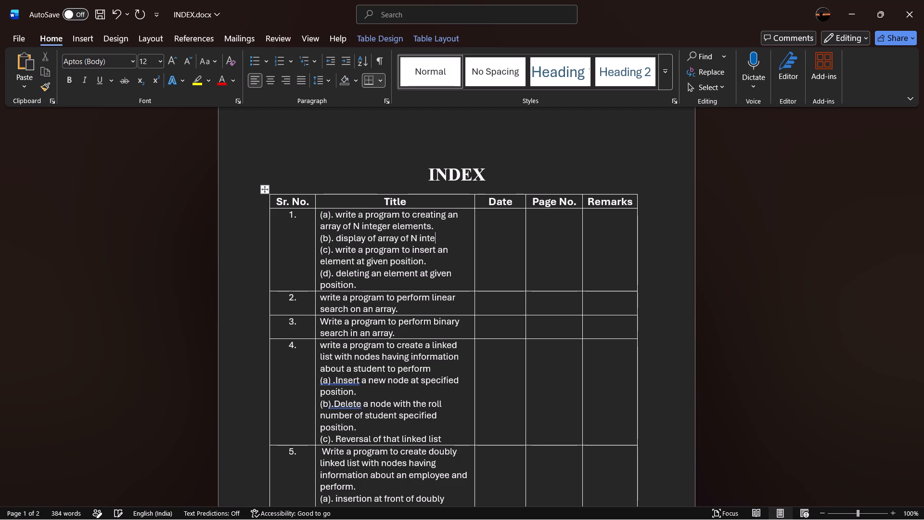
type("ger")
key("space")
type("ele")
key("comma")
key("BackSpace")
key("comma")
key("bracketright")
key("BackSpace")
key("BackSpace")
type("menrt")
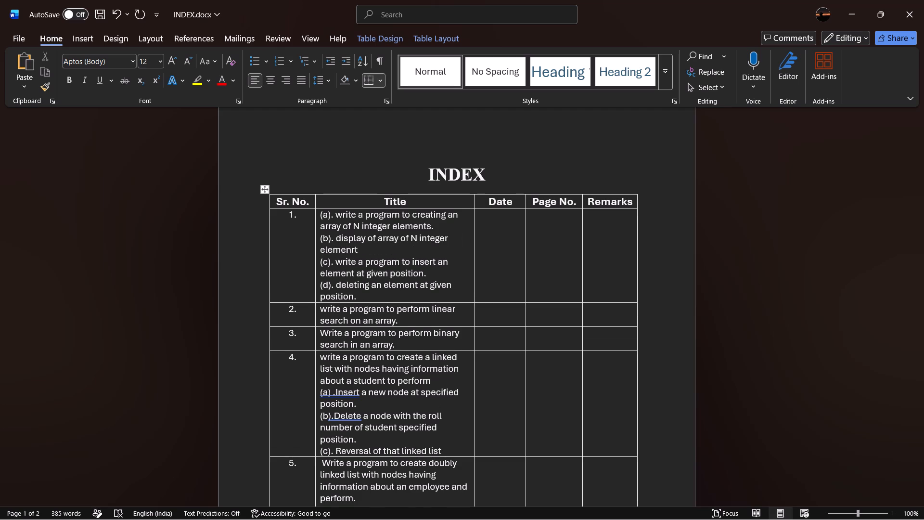
key("BackSpace")
key("BackSpace")
key("t")
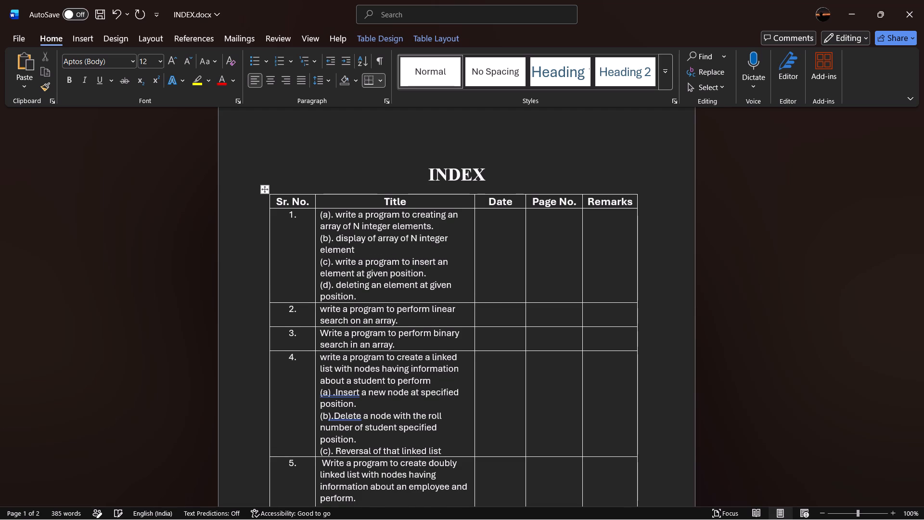
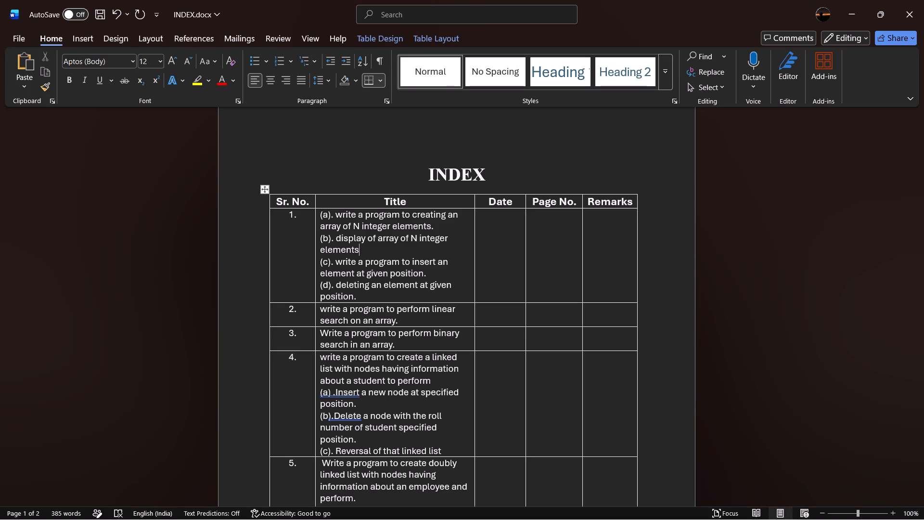
Save the INDEX.docx document with the completed item (b) in row 1's title.
key("ctrl+s")
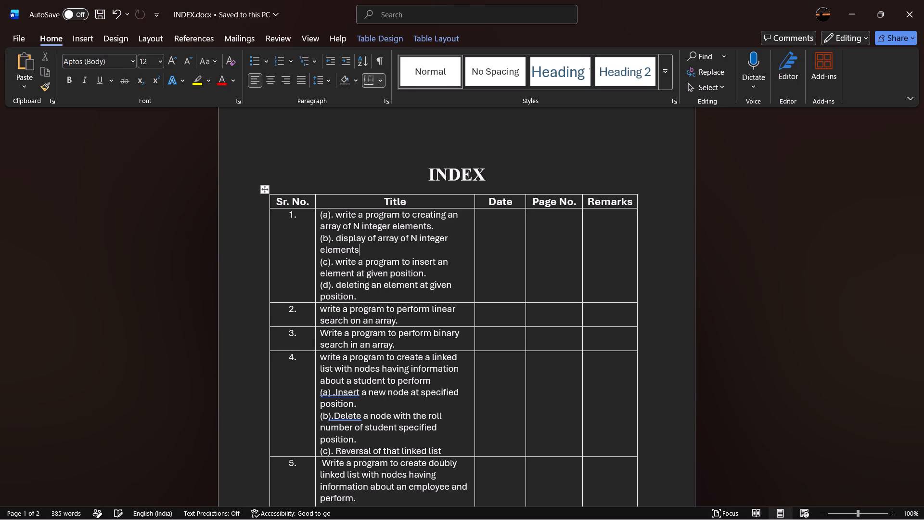
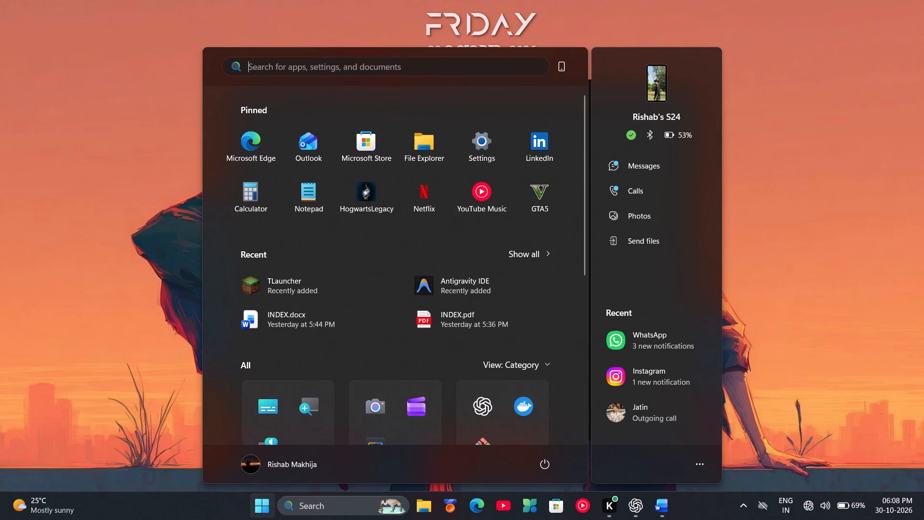
Switch back to the INDEX.docx document in Word.
left_click(659, 500)
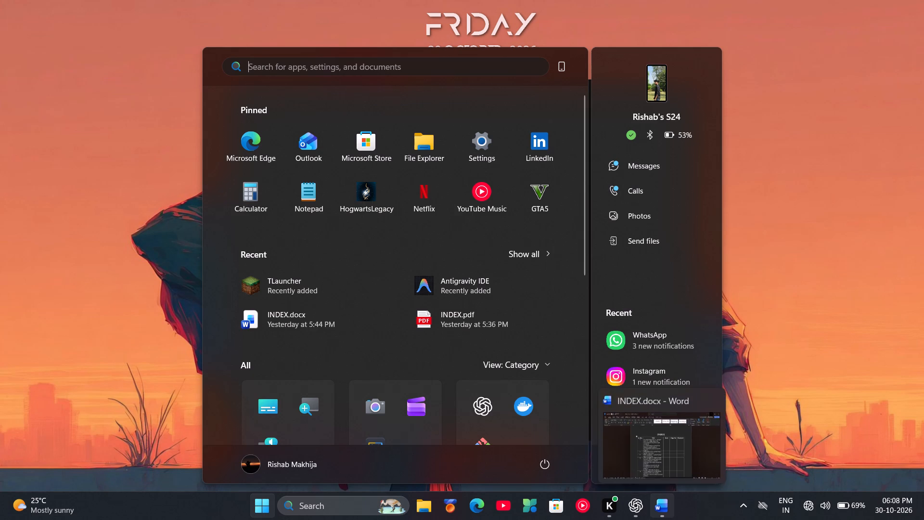
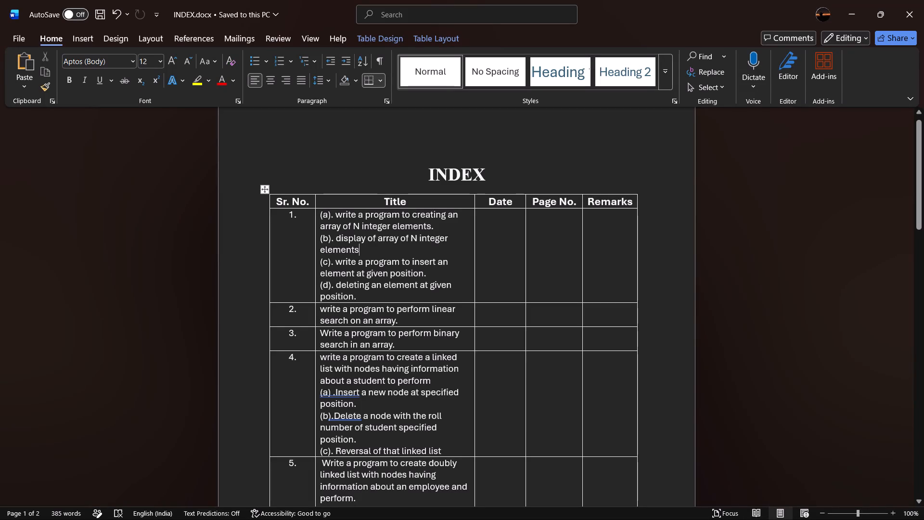
Enter the date 05/08/26 in the Date column of row 1.
left_click(528, 249)
left_click(512, 245)
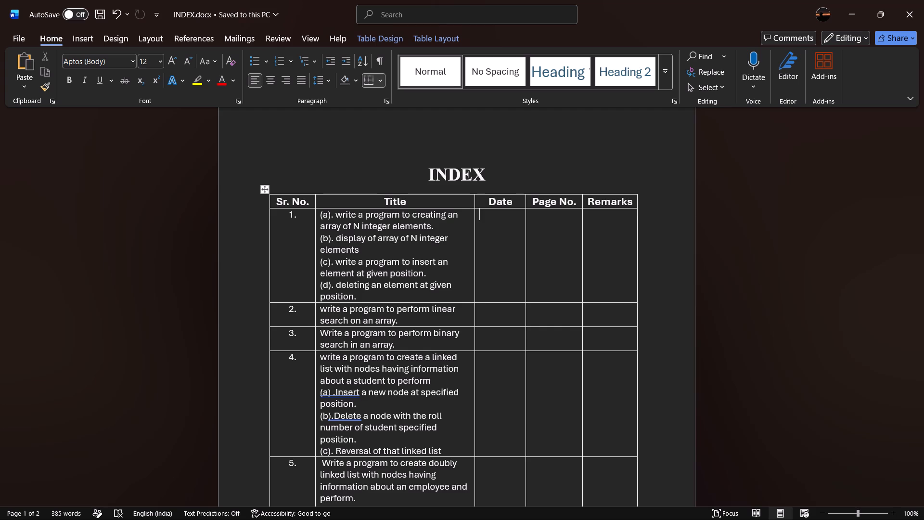
key("0")
key("5")
key("slash")
type("08")
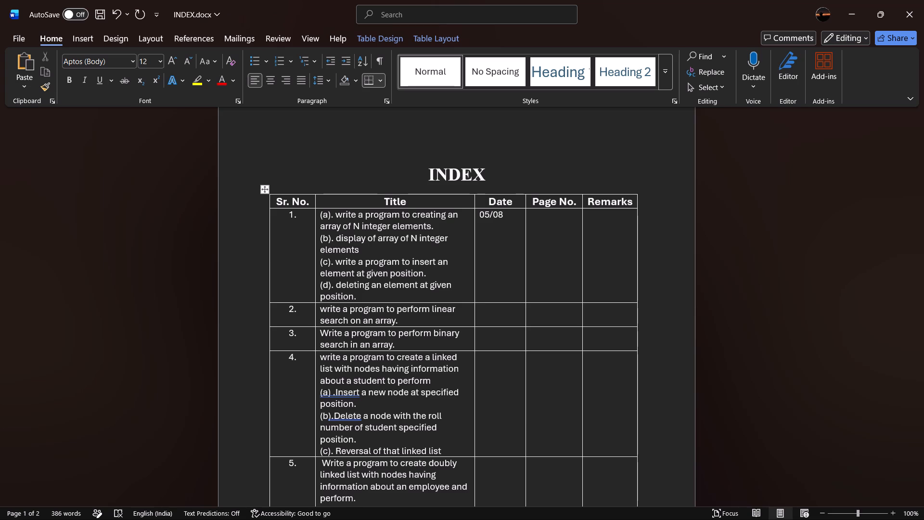
key("slash")
key("2")
key("6")
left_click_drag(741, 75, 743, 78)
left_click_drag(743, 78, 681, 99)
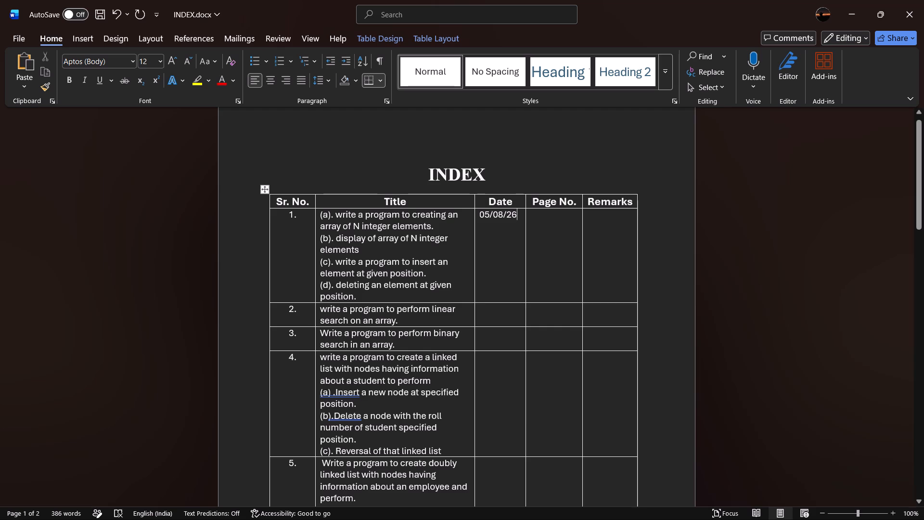
Enter the date 07/08/26 in the Date column of row 2, the linear search program.
key("Up")
key("Down")
key("Down")
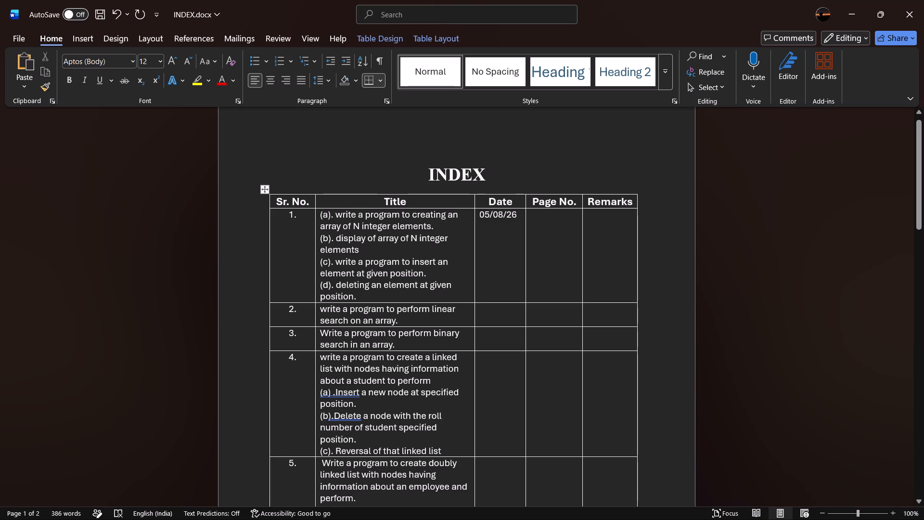
left_click(513, 317)
left_click(500, 312)
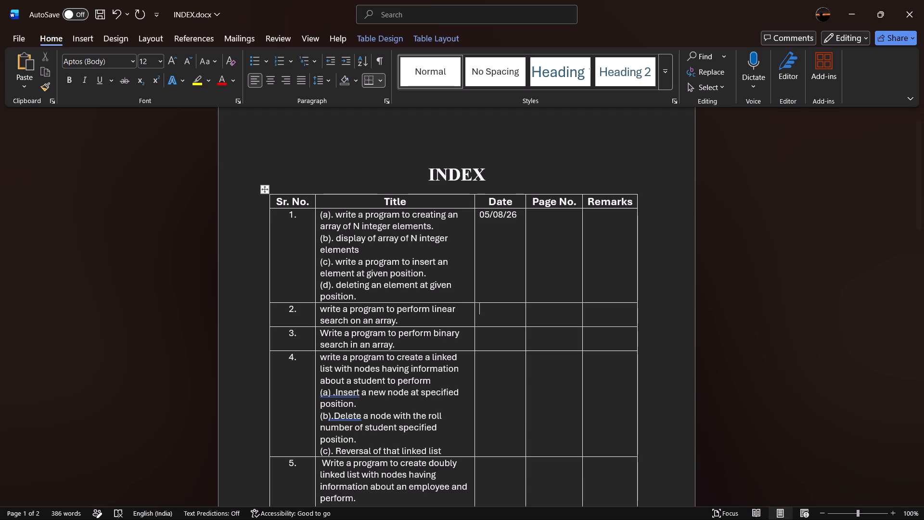
type("07\\")
key("BackSpace")
key("slash")
type("08")
key("slash")
type("26")
Enter the date 12/08/26 in the Date column of row 3, the binary search program.
key("Down")
key("0")
key("BackSpace")
type("12")
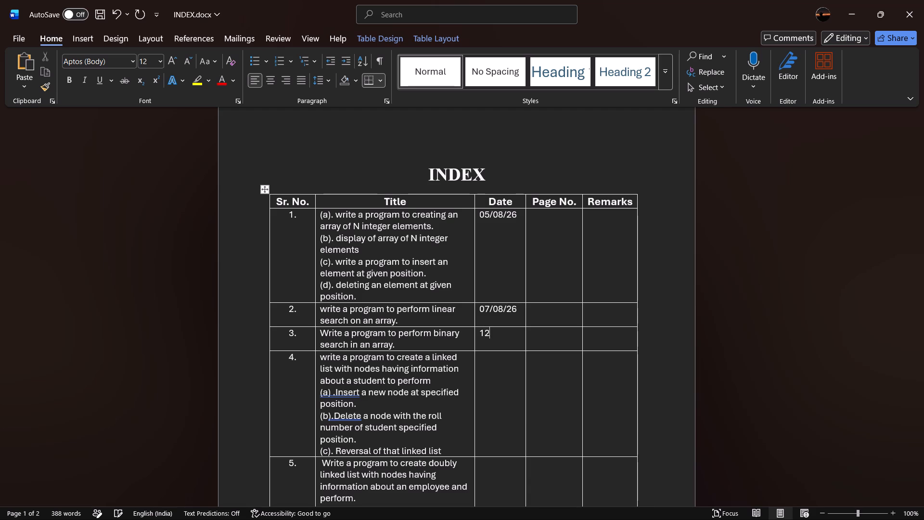
type("/08/")
type("26")
Enter the date 14/08/26 in the Date column of row 4, the student linked list program.
key("Down")
type("14")
type("/08/26")
Enter the date 19/08/26 in the Date column of row 5, the doubly linked list program.
key("Down")
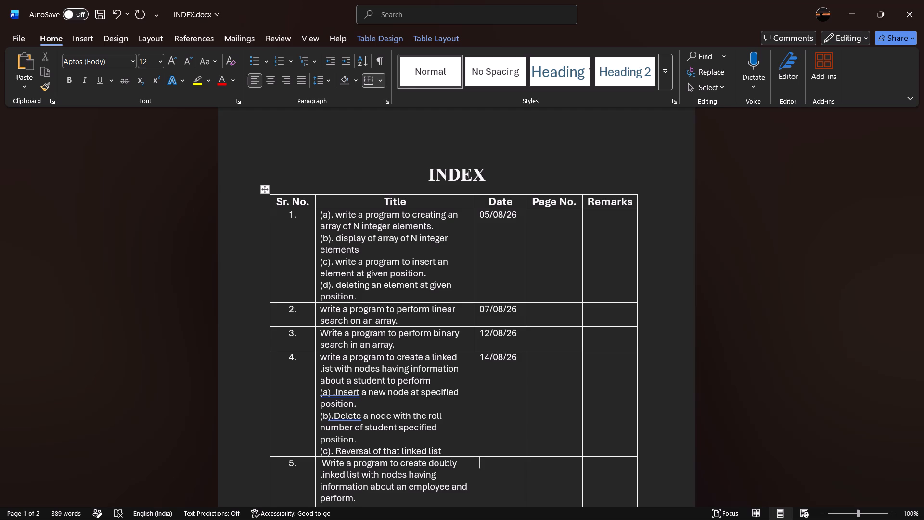
scroll(500, 312, "down", 1)
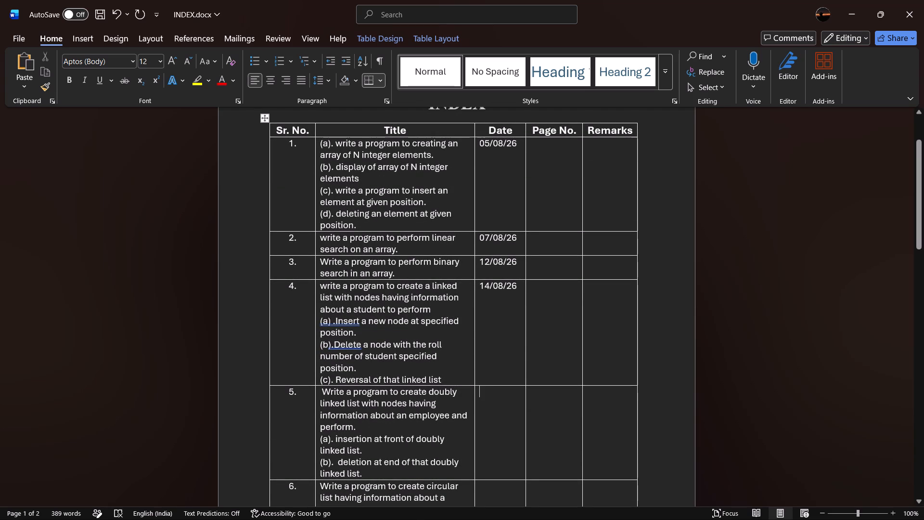
type("190")
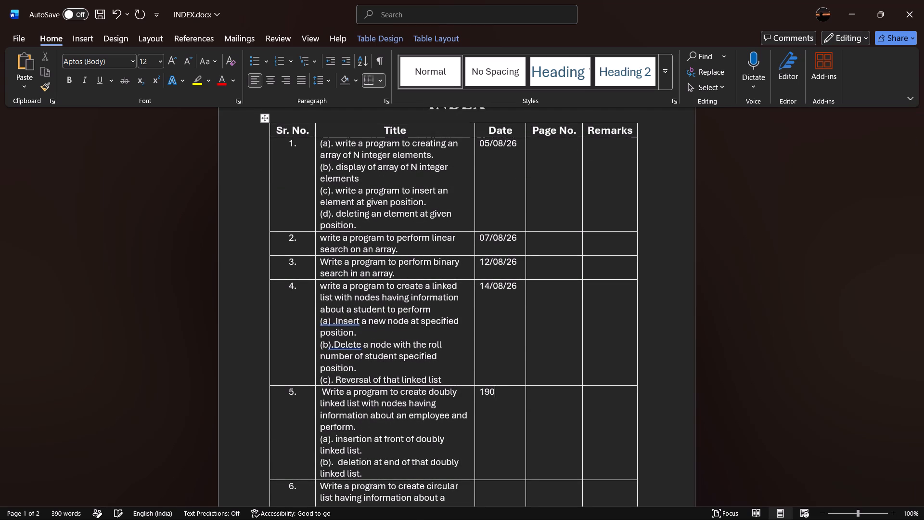
key("BackSpace")
type("/08")
type("/26")
Enter the date 21/08/26 in the Date column of row 6, the circular list program.
key("Down")
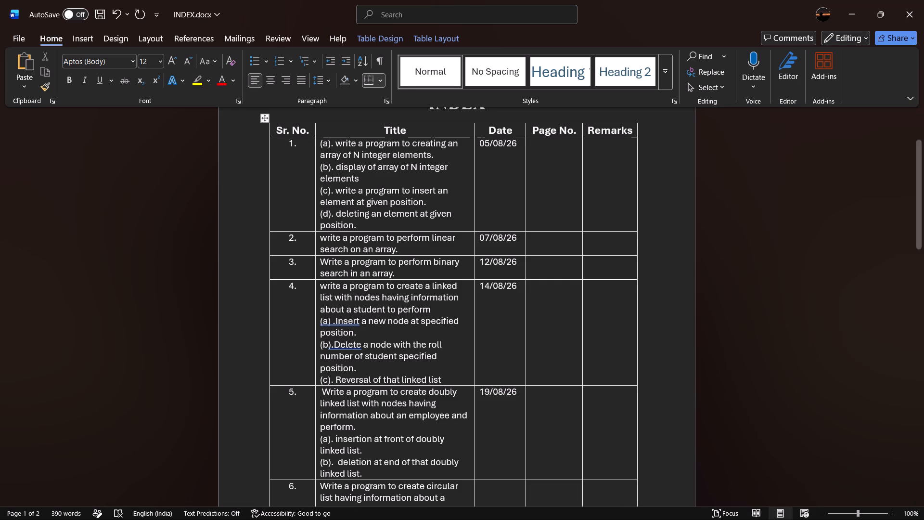
scroll(619, 500, "down", 8)
scroll(619, 500, "up", 2)
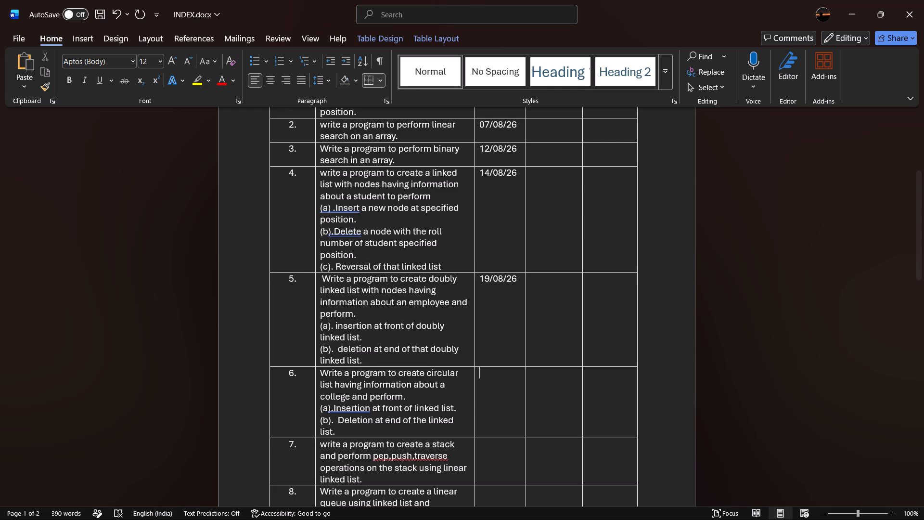
type("21/08/")
type("26")
Enter the date 02/09/26 in the Date column of row 7, the stack program.
key("Down")
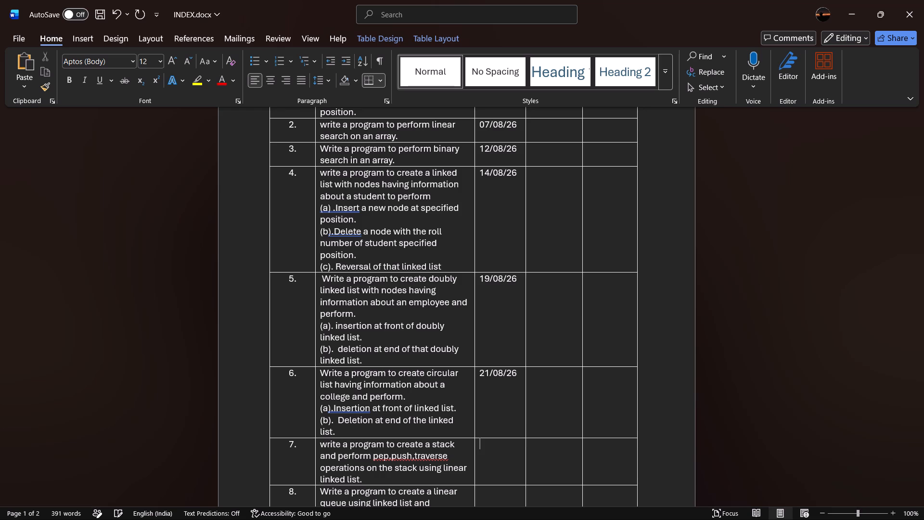
scroll(619, 500, "down", 3)
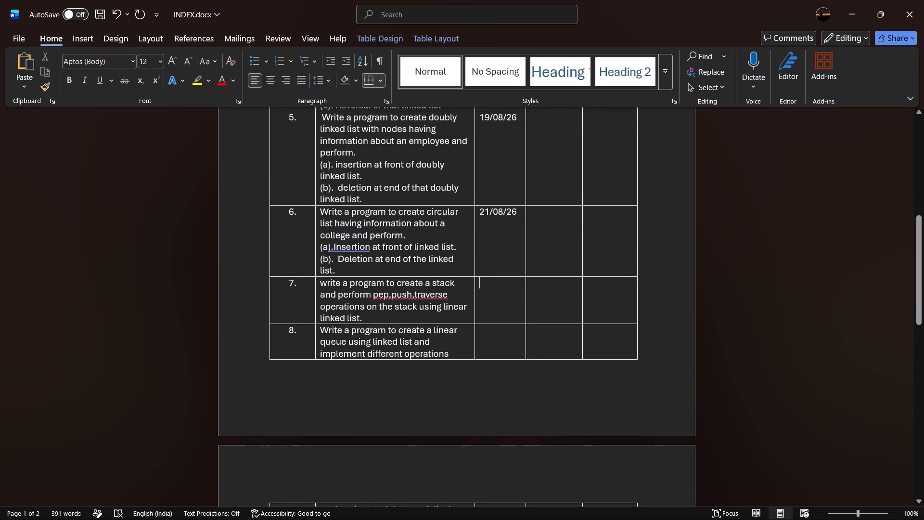
type("02/")
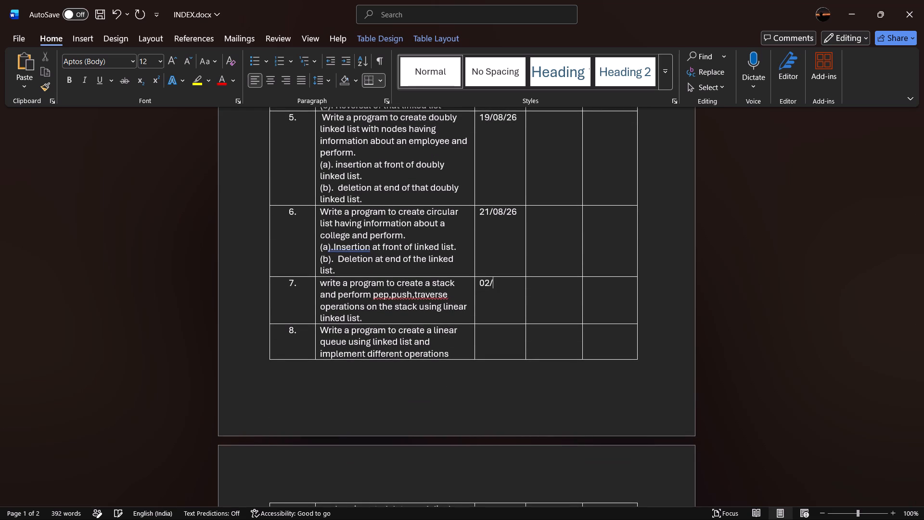
type("10")
key("BackSpace")
key("BackSpace")
type("09")
key("slash")
type("26")
Enter the date 09/09/26 in the Date column of row 8, the linear queue program.
key("Down")
key("0")
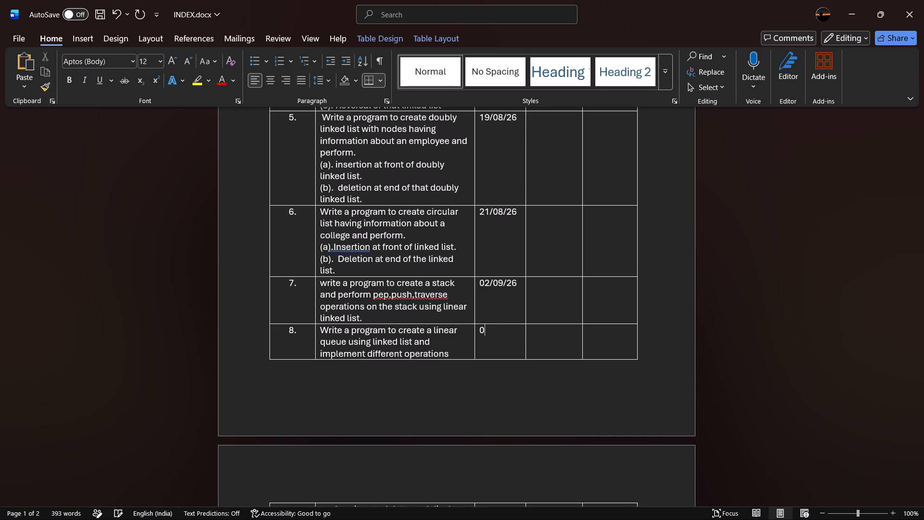
key("9")
key("slash")
type("09")
type("/26")
Enter the date 11/09/26 in the Date column of row 9, the binary tree traversal program.
key("Down")
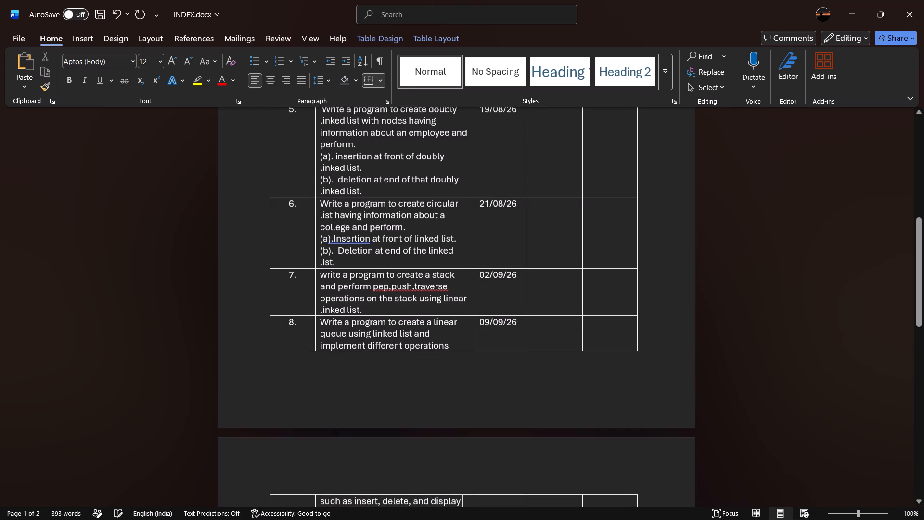
scroll(619, 500, "down", 3)
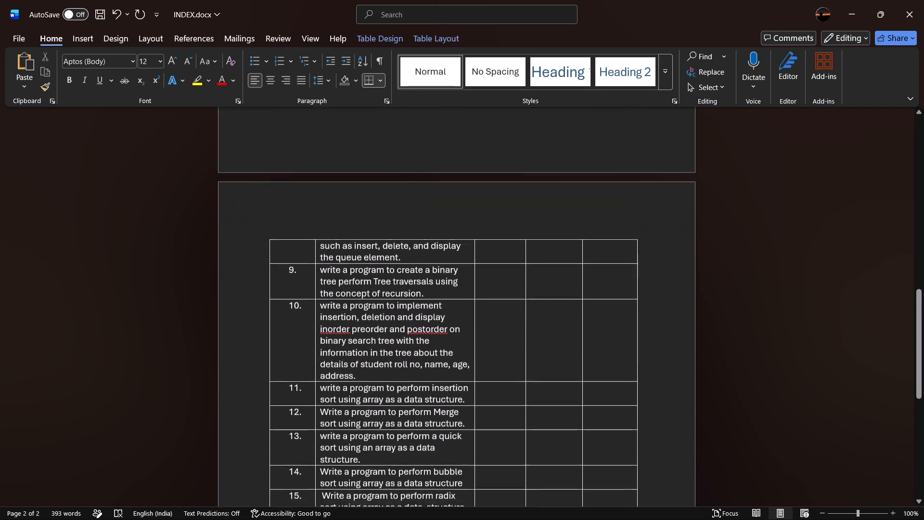
scroll(619, 500, "down", 4)
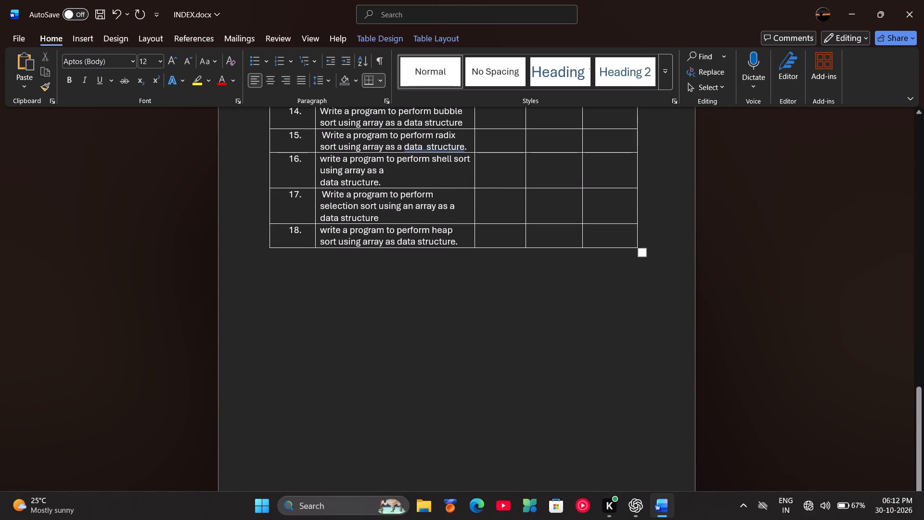
scroll(626, 469, "down", 1)
scroll(623, 461, "up", 4)
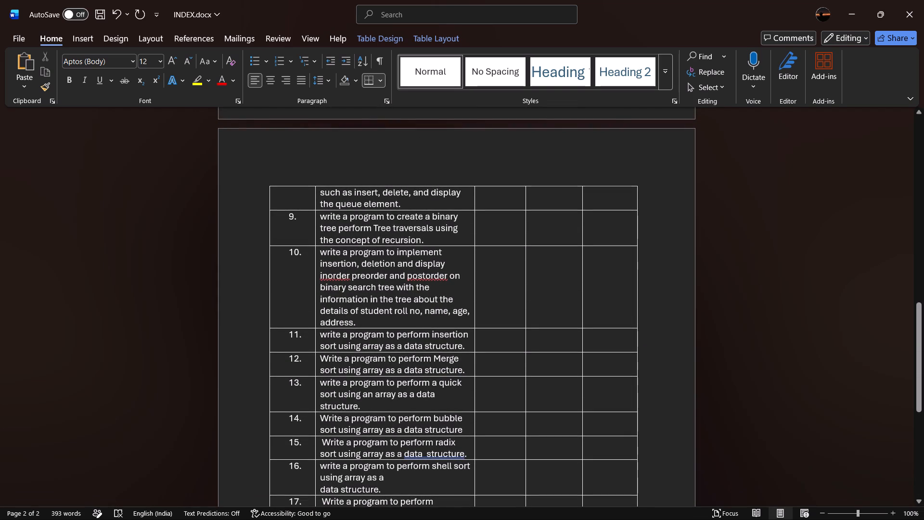
left_click(479, 193)
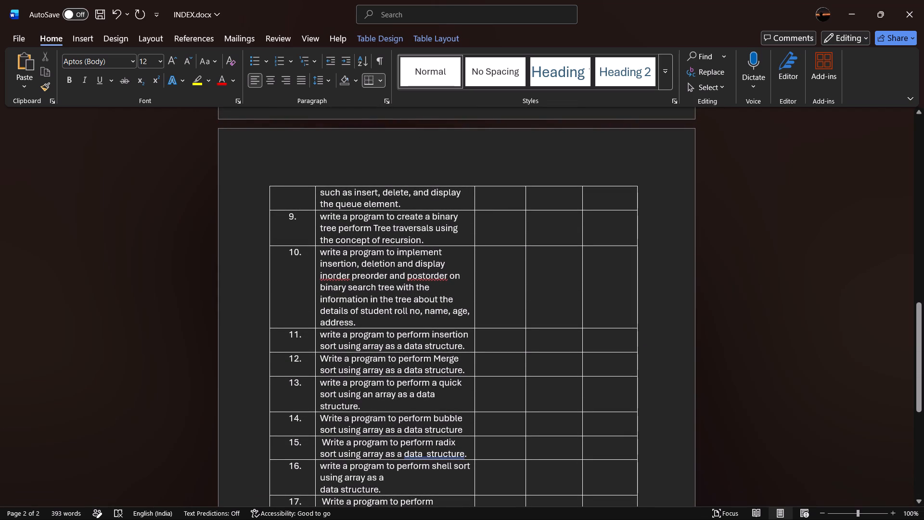
double_click(479, 193)
key("Down")
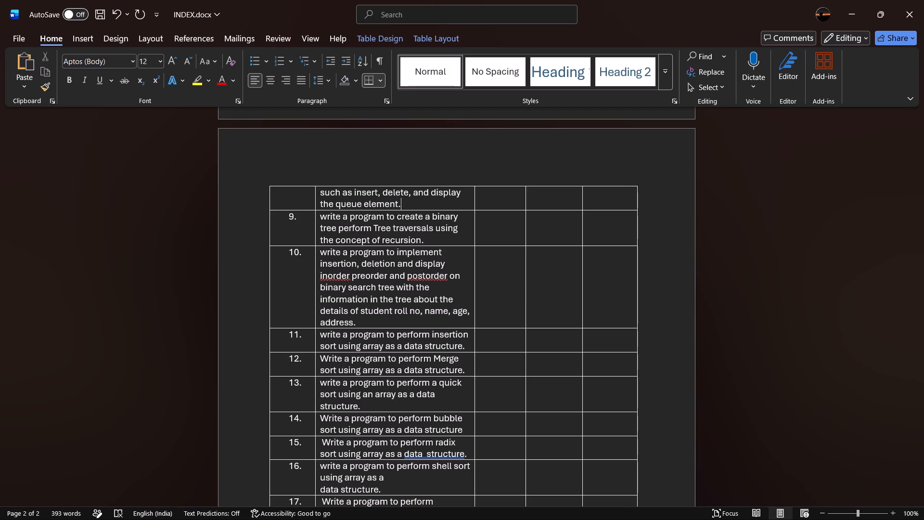
left_click(486, 217)
type("11")
type("/09/")
type("26")
Enter the date 16/09/26 in the Date column of row 10, the binary search tree program.
key("Down")
type("16")
type("/09")
key("slash")
type("26")
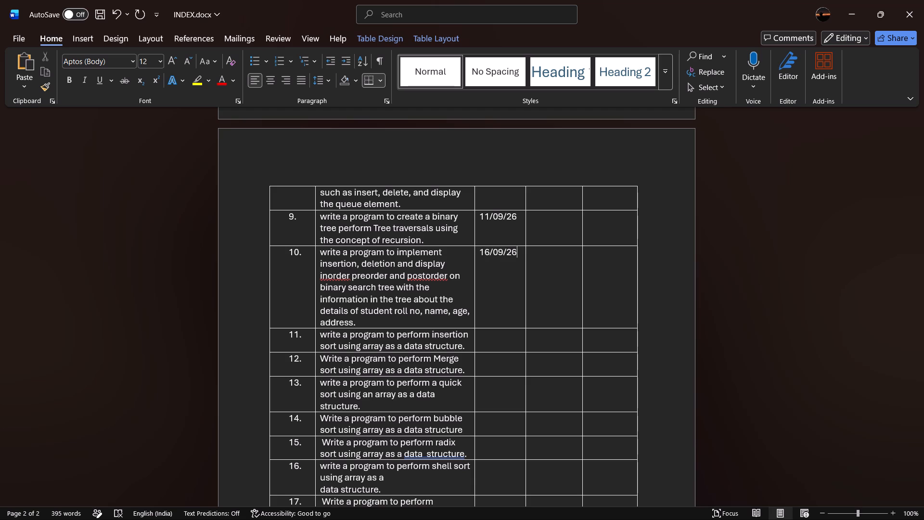
Enter the date 18/09/26 in the Date column of row 11, the insertion sort program.
left_click(480, 336)
key("1")
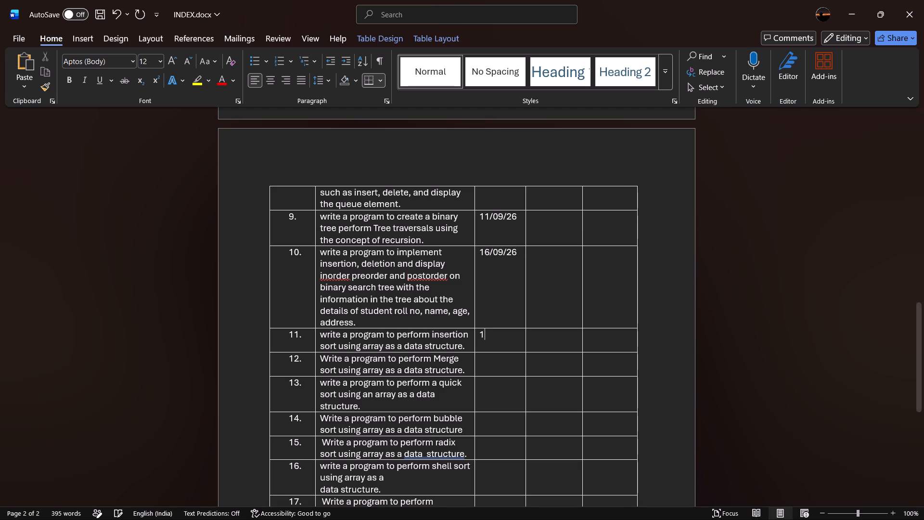
type("8/09")
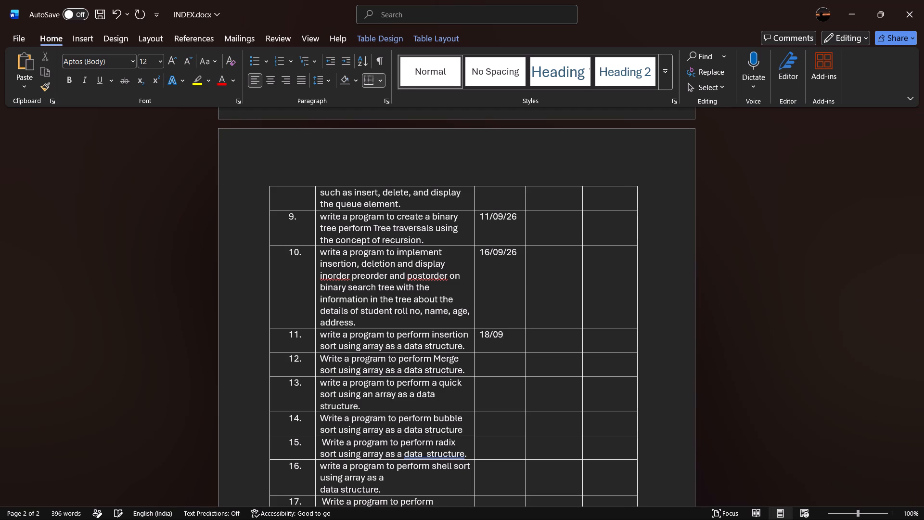
type("/26")
Enter the date 23/09/26 in the Date column of row 12, the merge sort program.
left_click(484, 361)
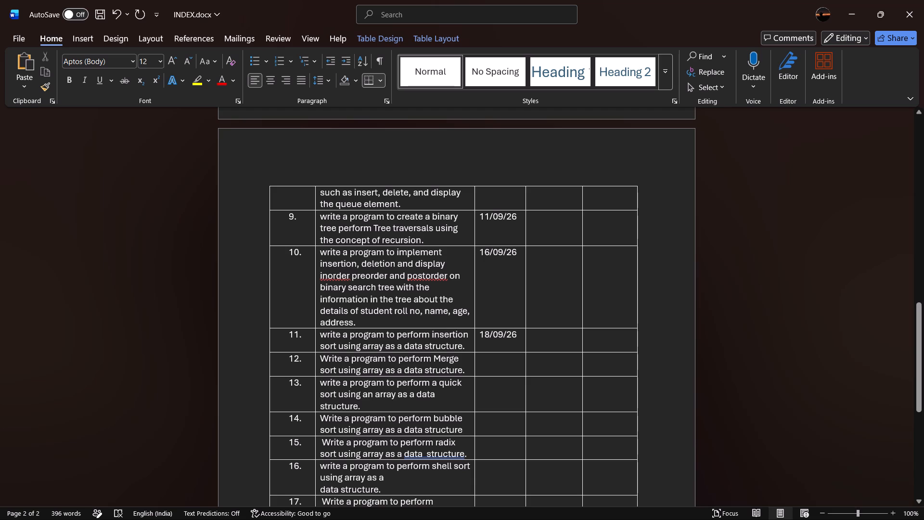
type("23/09")
type("/26")
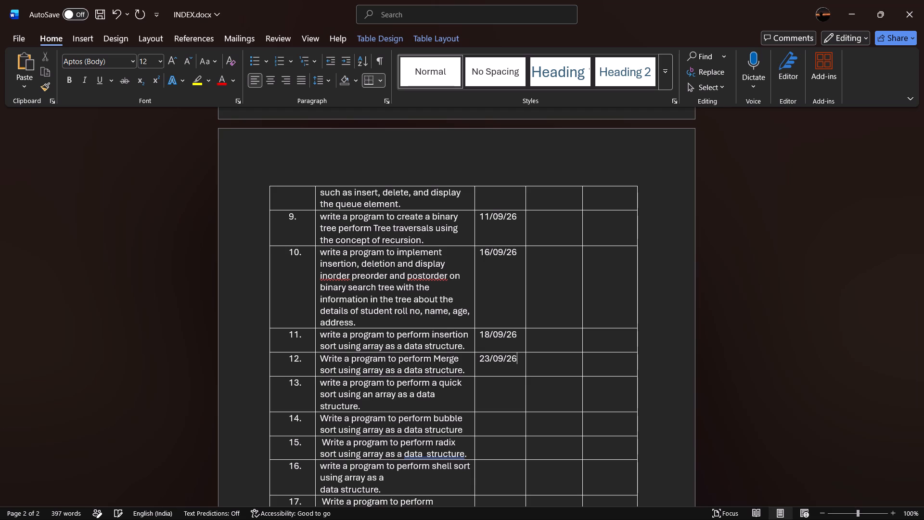
Enter the date 25/09/26 in the Date column of row 13, the quick sort program.
left_click(482, 389)
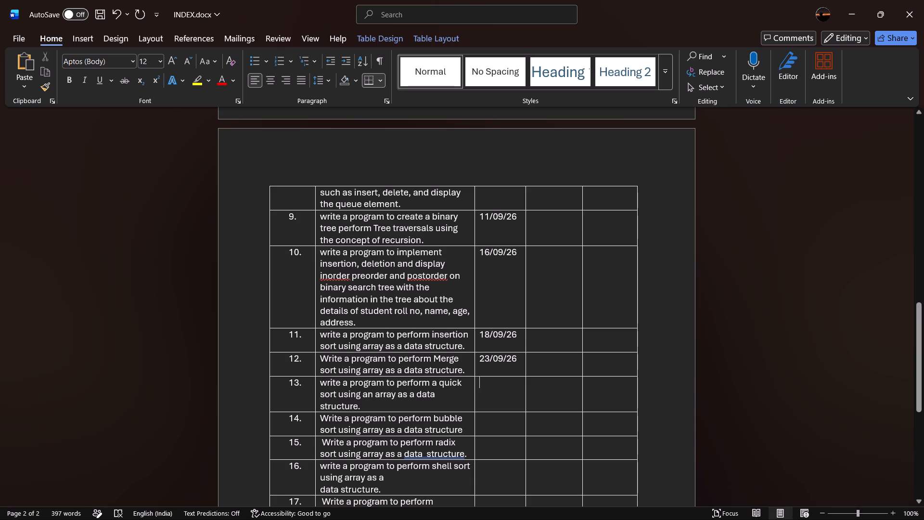
type("25/09/26")
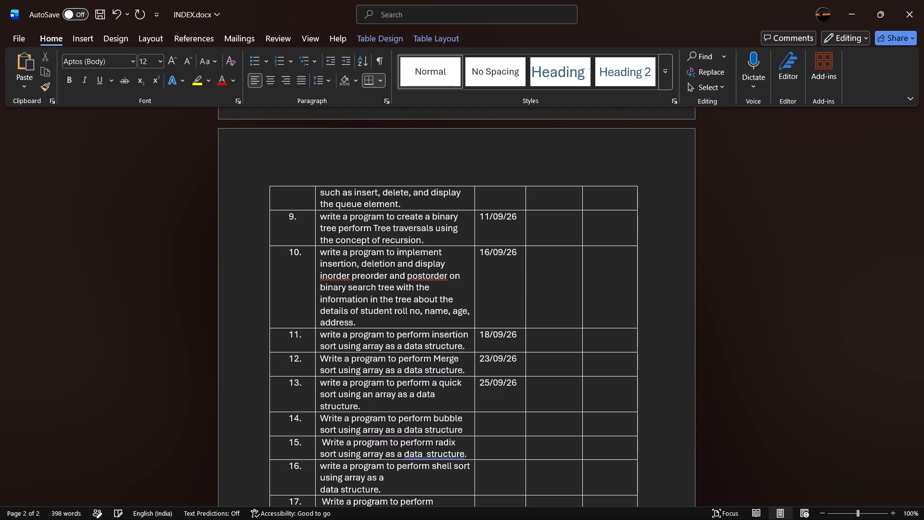
Enter the date 30/09/26 in the Date column of row 14, the bubble sort program.
left_click(486, 422)
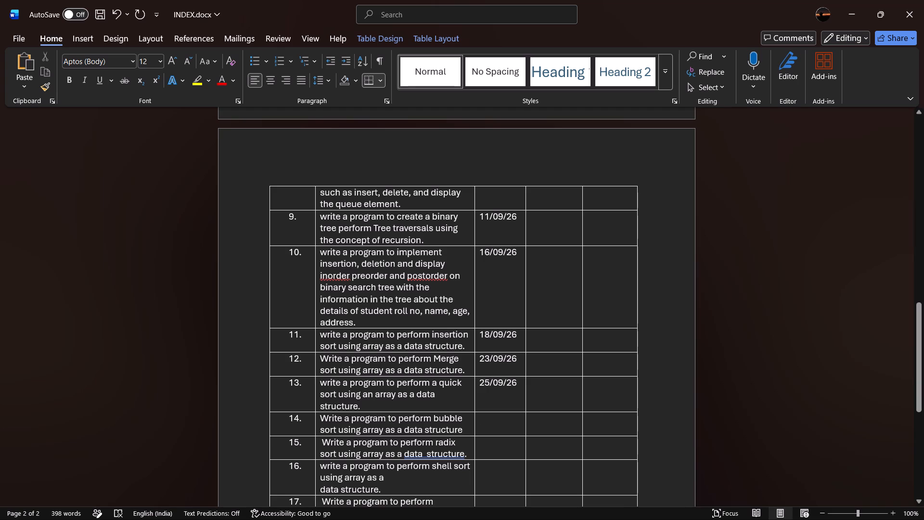
type("30/09/")
type("26")
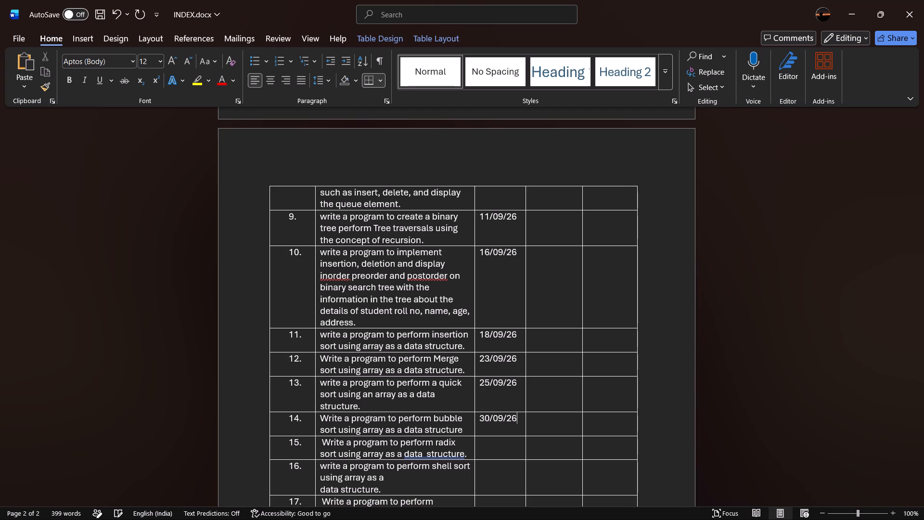
Enter the date 07/10/26 in the Date column of row 15, the radix sort program.
left_click(485, 444)
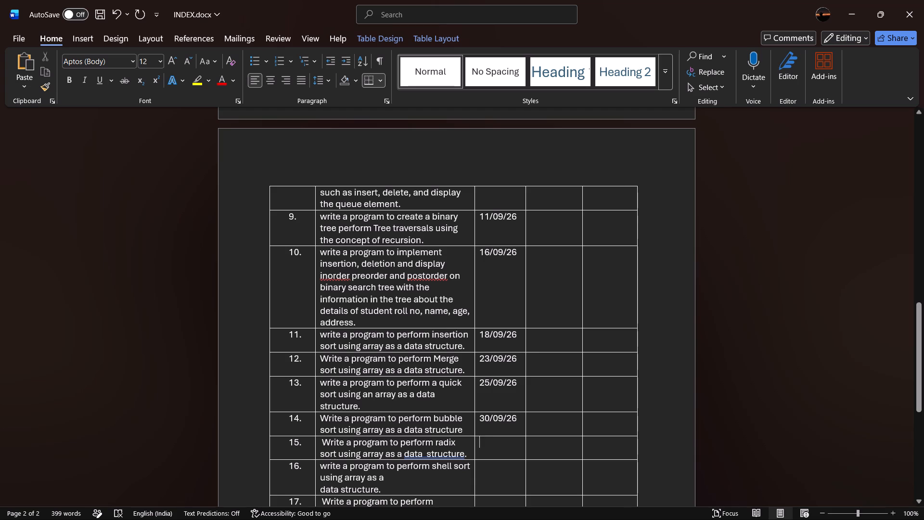
type("07")
key("slash")
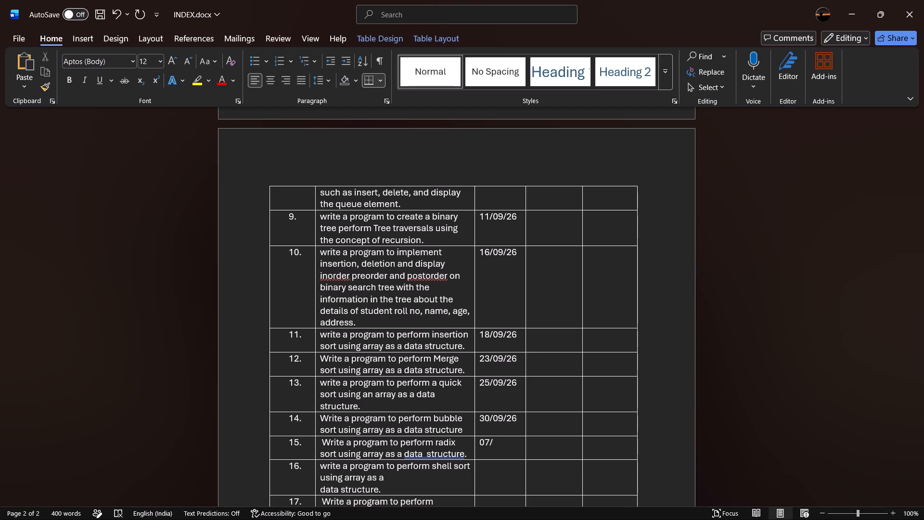
type("10/26")
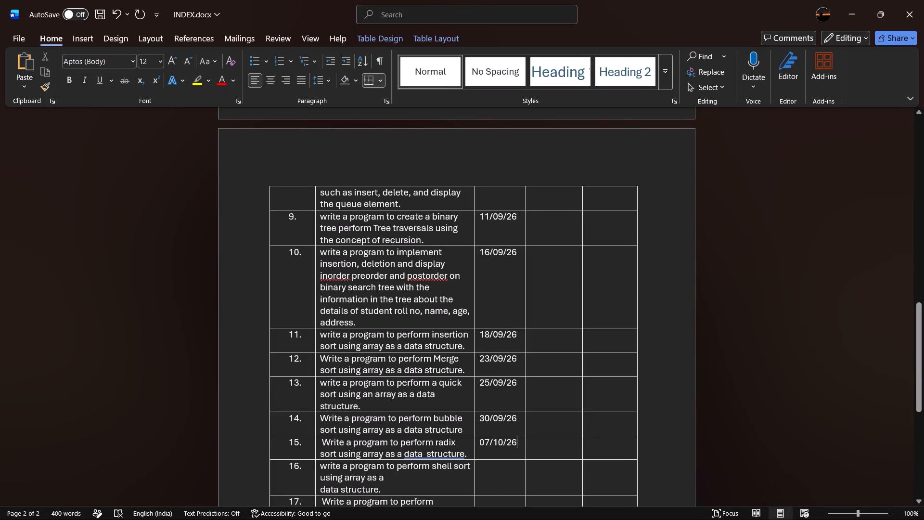
Enter the date 09/10/26 in the Date column of row 16, the shell sort program.
left_click(488, 478)
scroll(488, 478, "down", 1)
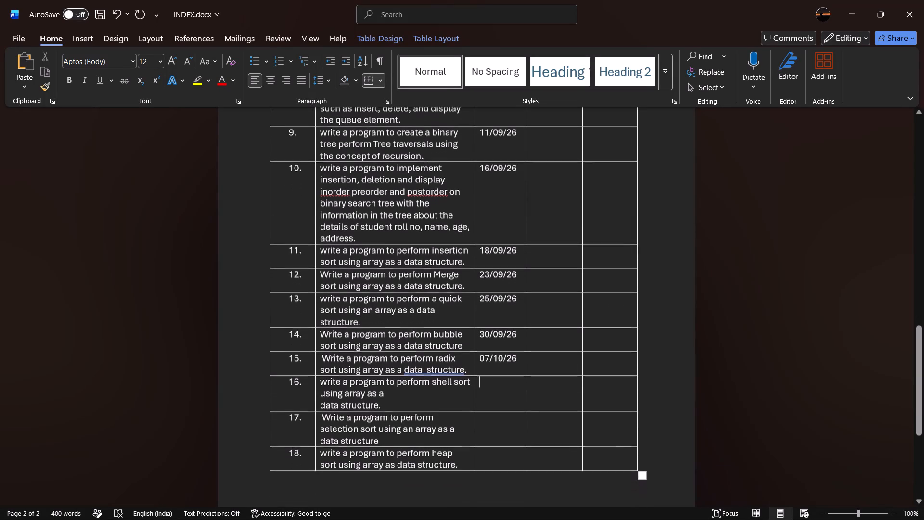
scroll(488, 478, "down", 1)
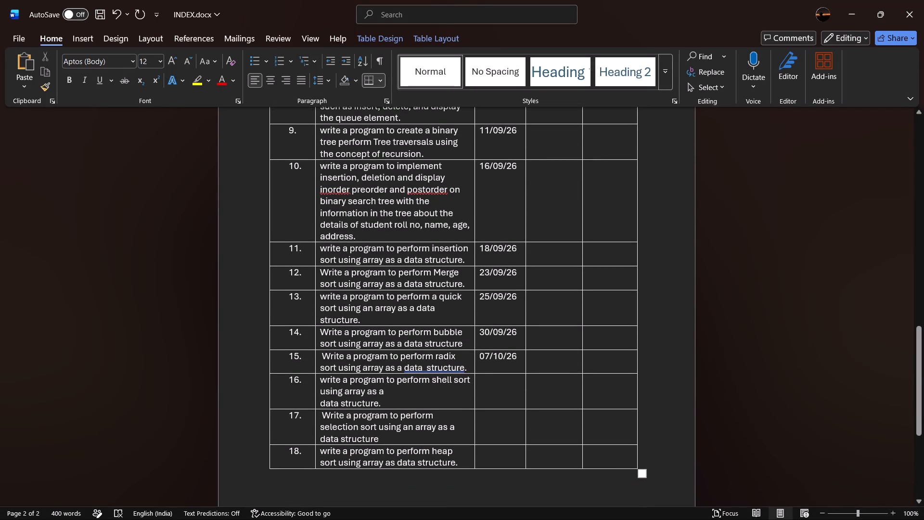
type("091")
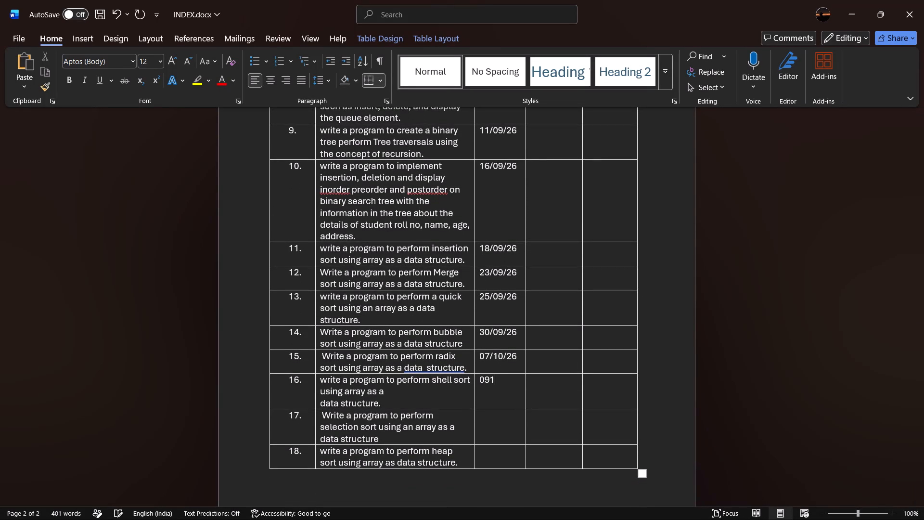
key("BackSpace")
type("/10/26+")
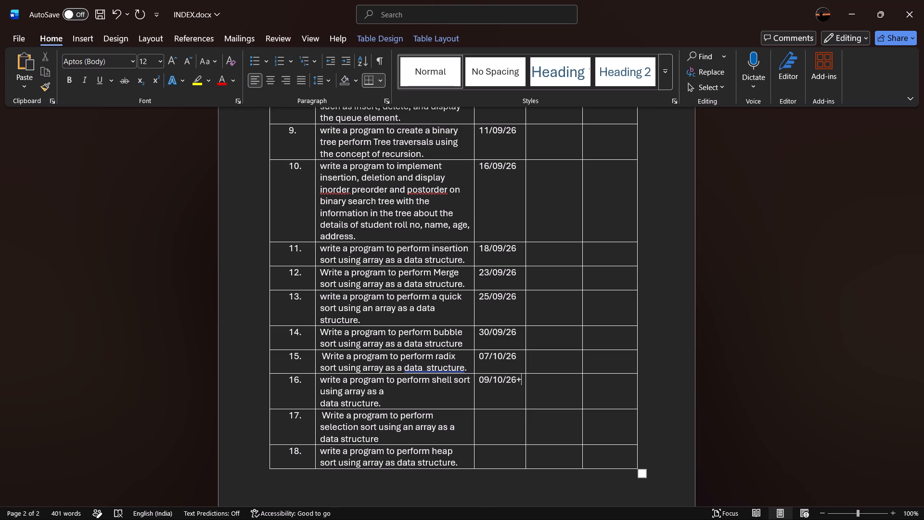
key("BackSpace")
Enter the dates 14/10/26 for row 17, selection sort, and 16/10/26 for row 18, heap sort, in the Date column.
left_click(488, 417)
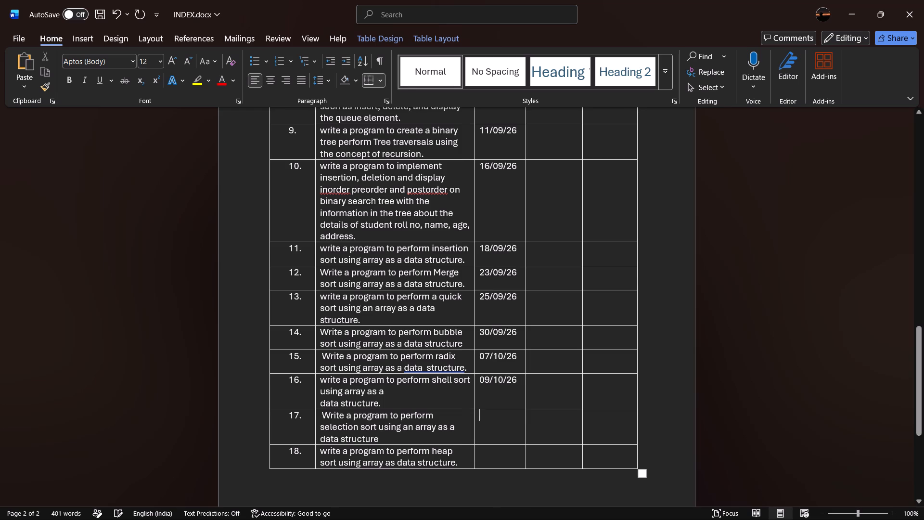
type("14")
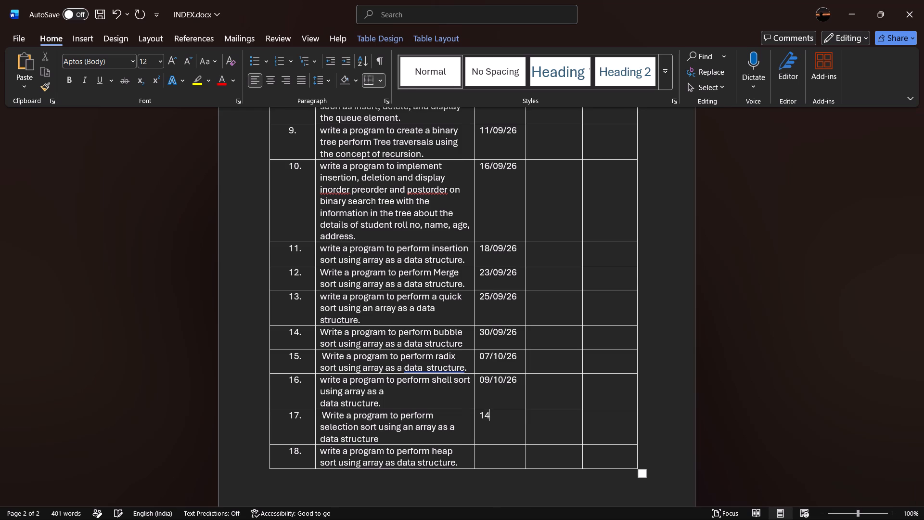
type("/10/26")
left_click(481, 451)
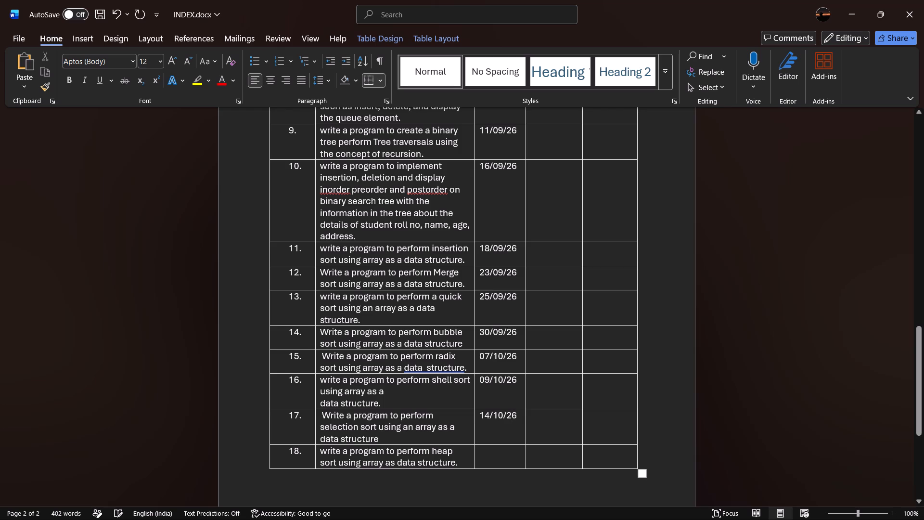
type("16/10/26")
Enter the page ranges 1-6 for row 1 and 7-8 for row 2 in the Page No. column.
scroll(554, 213, "up", 3)
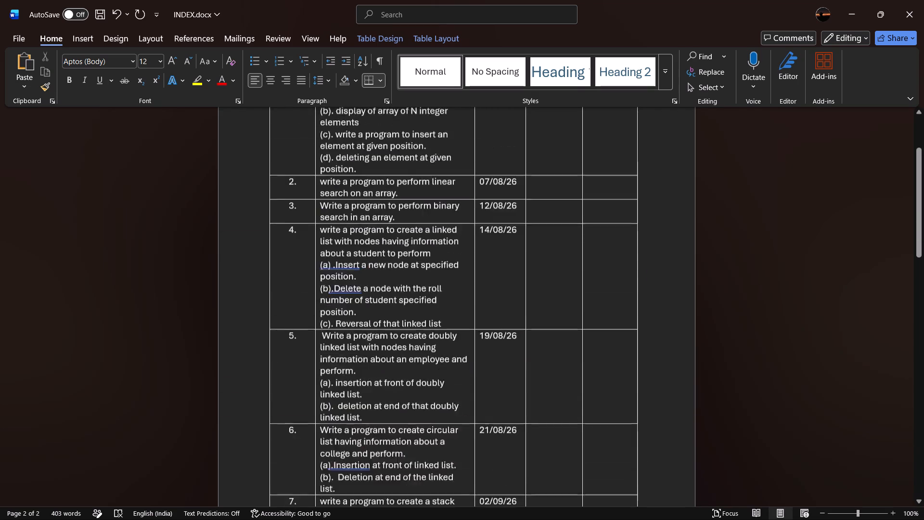
scroll(554, 213, "up", 1)
left_click(554, 213)
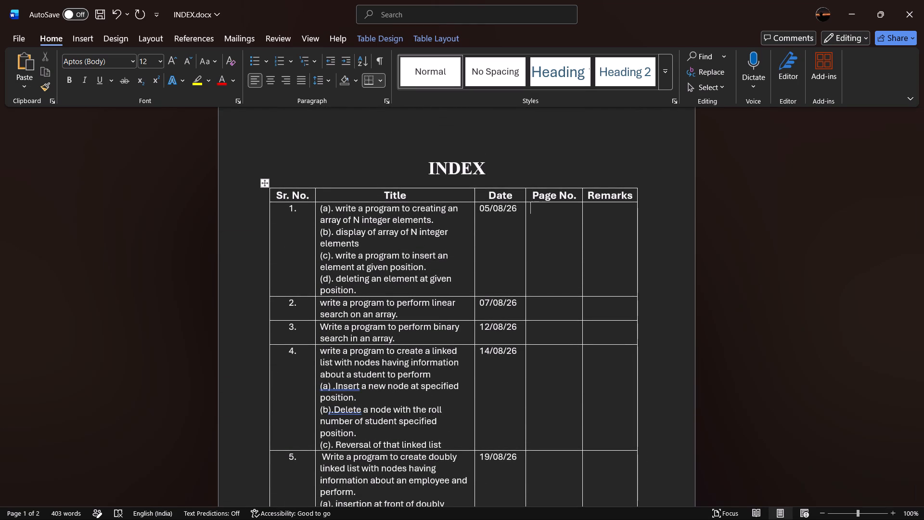
key("1")
key("minus")
key("6")
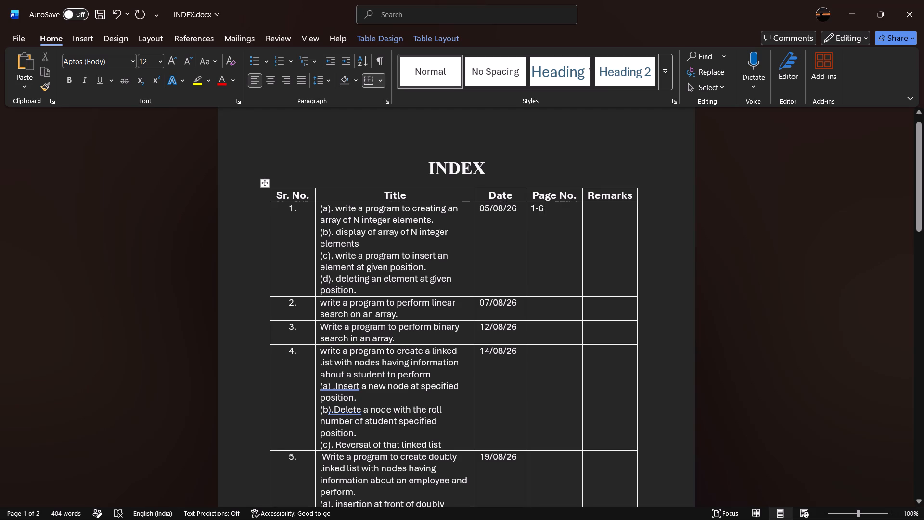
key("Down")
key("7")
key("minus")
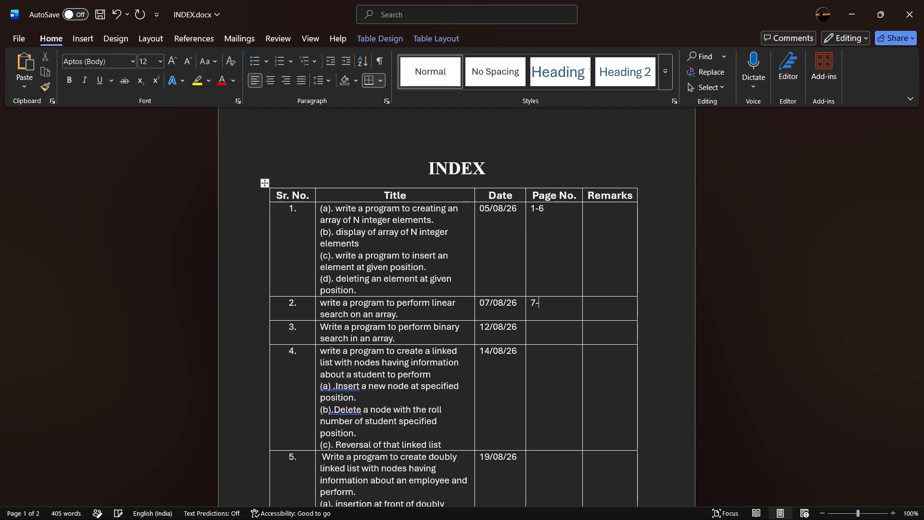
key("8")
Enter the page ranges 9-10 for row 3 and 11-21 for row 4 in the Page No. column.
key("Down")
key("9")
key("minus")
type("10")
left_click(559, 355)
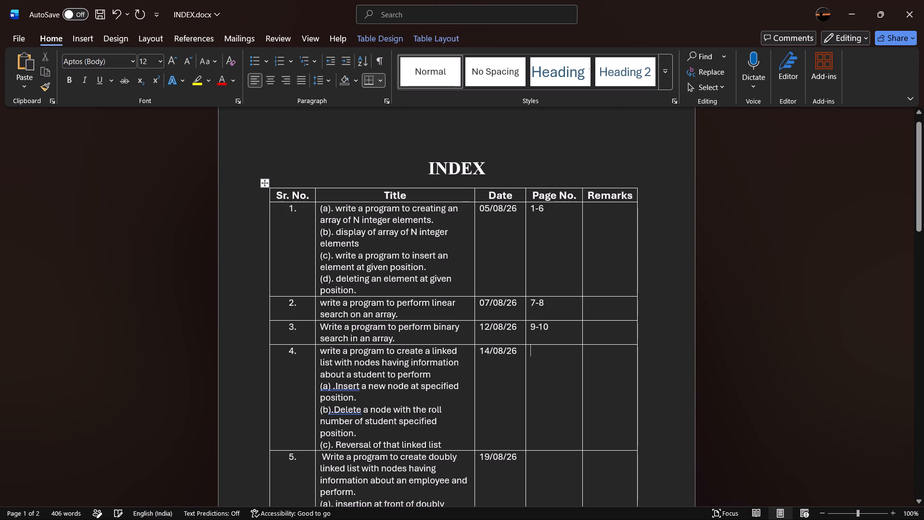
type("11-")
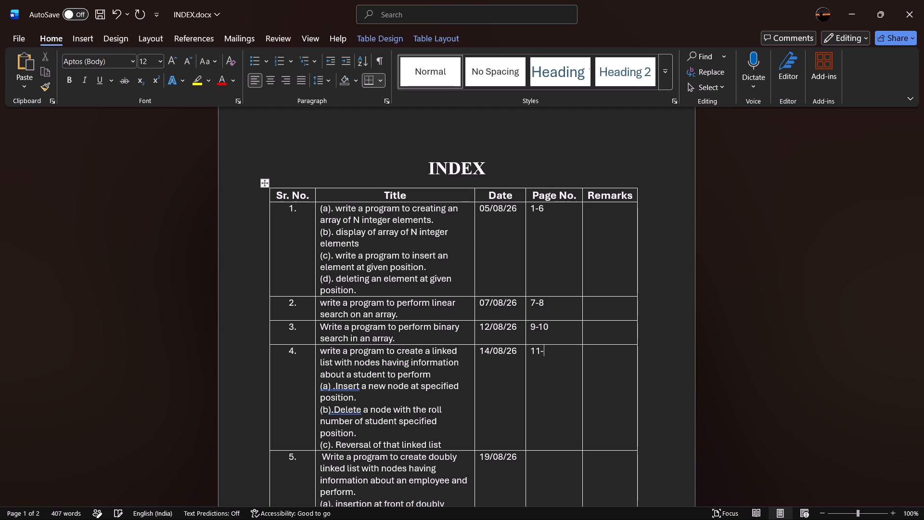
type("21")
Enter the page ranges 22-27 for row 5 and 28-34 for row 6 in the Page No. column.
key("Down")
type("22")
key("minus")
scroll(559, 355, "down", 3)
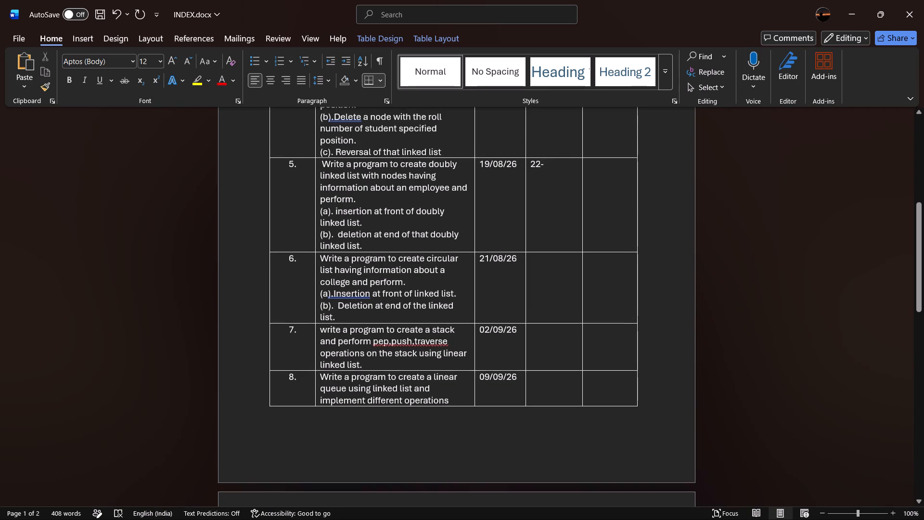
type("27")
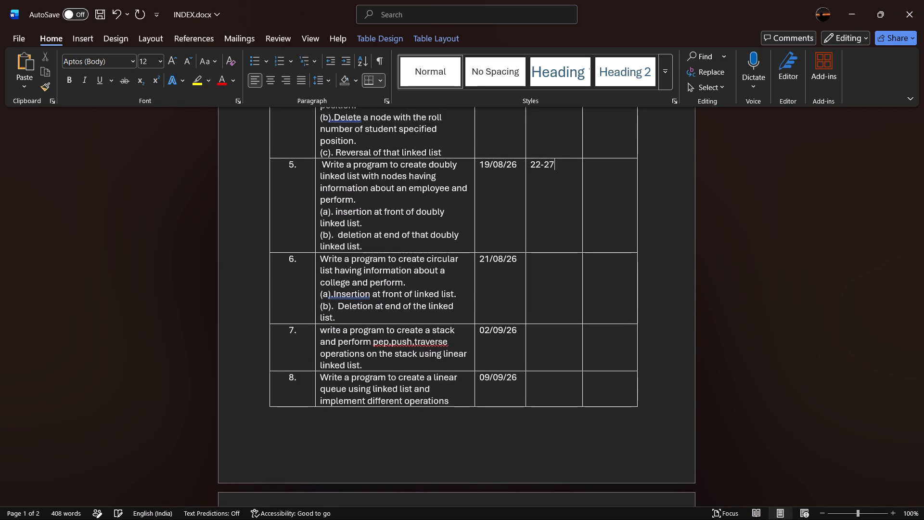
key("Down")
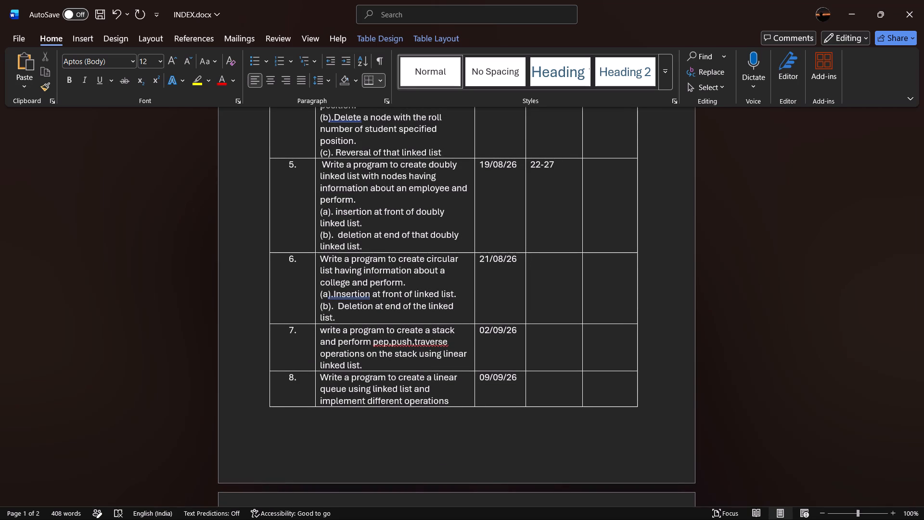
type("28")
key("minus")
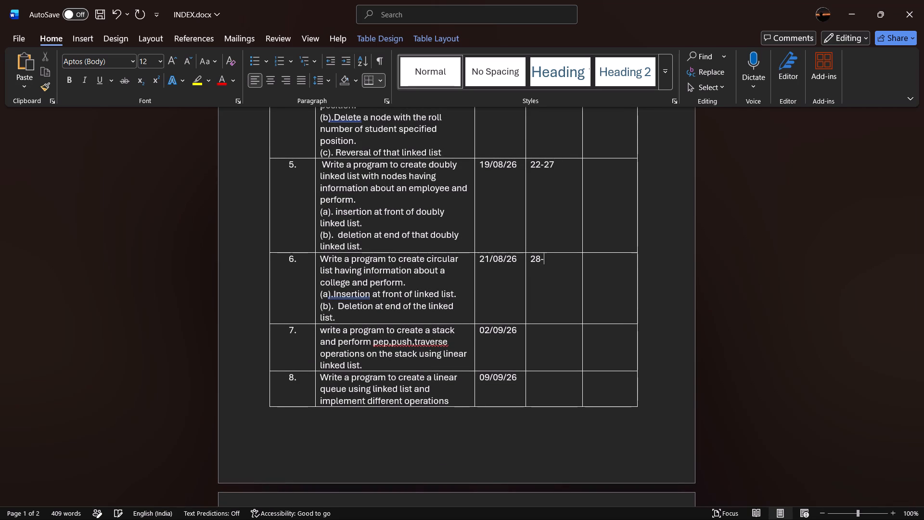
type("34")
Enter the page ranges 35-37 for row 7 and 38-40 for row 8 in the Page No. column.
key("Down")
type("35-")
type("37")
key("Down")
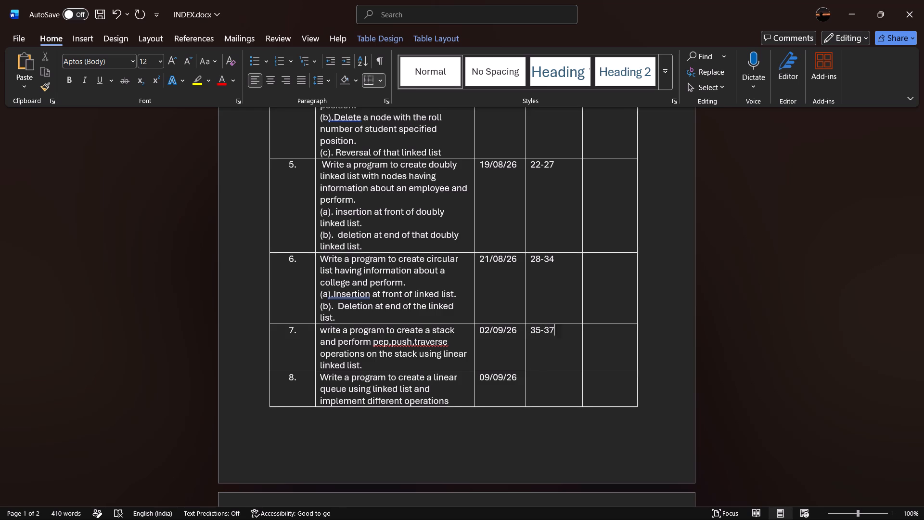
type("38-")
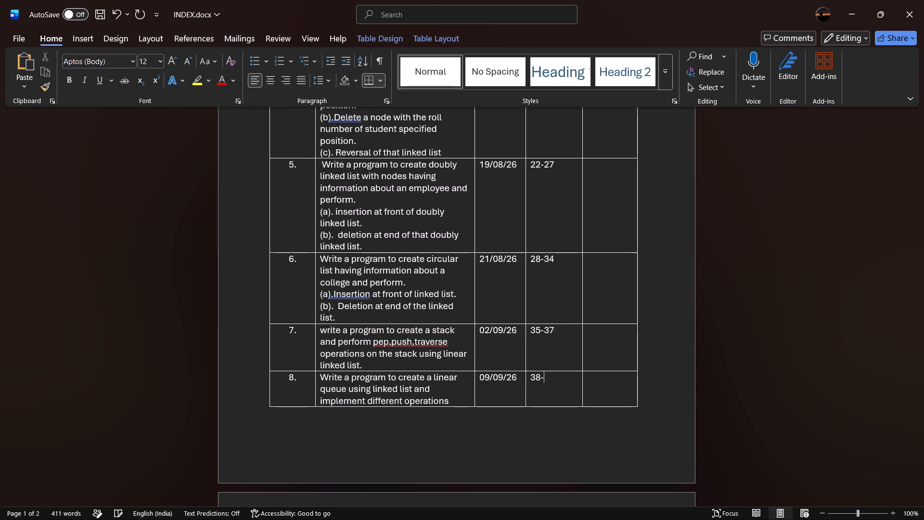
type("40")
Enter the page ranges 41-43 for row 9 and 44-49 for row 10 in the Page No. column.
scroll(559, 355, "down", 5)
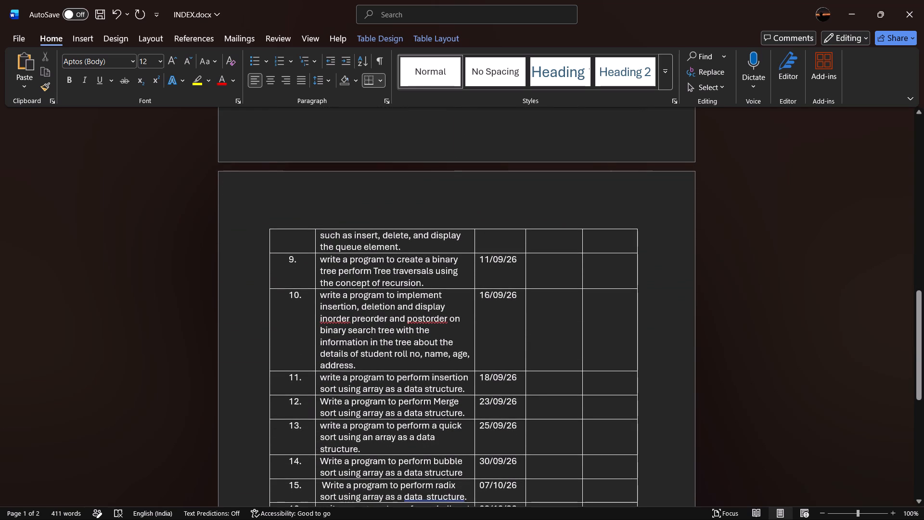
left_click(543, 281)
type("41-")
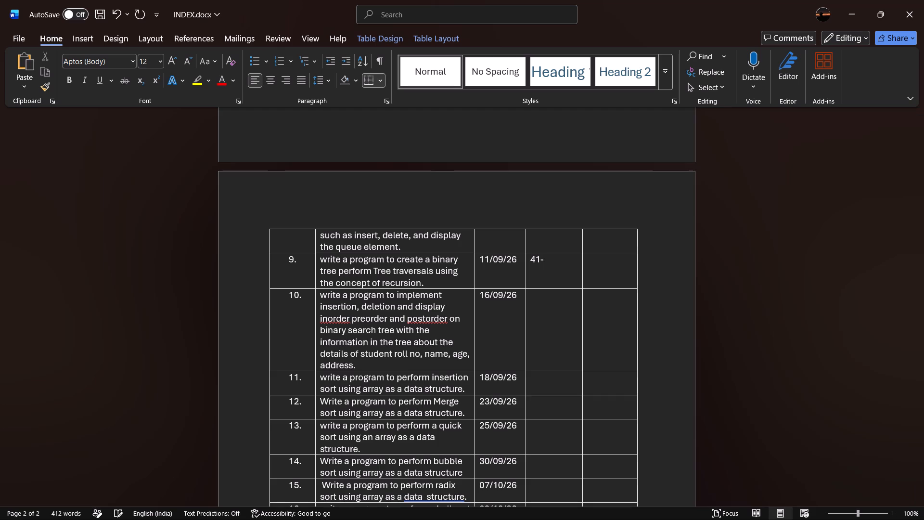
type("43")
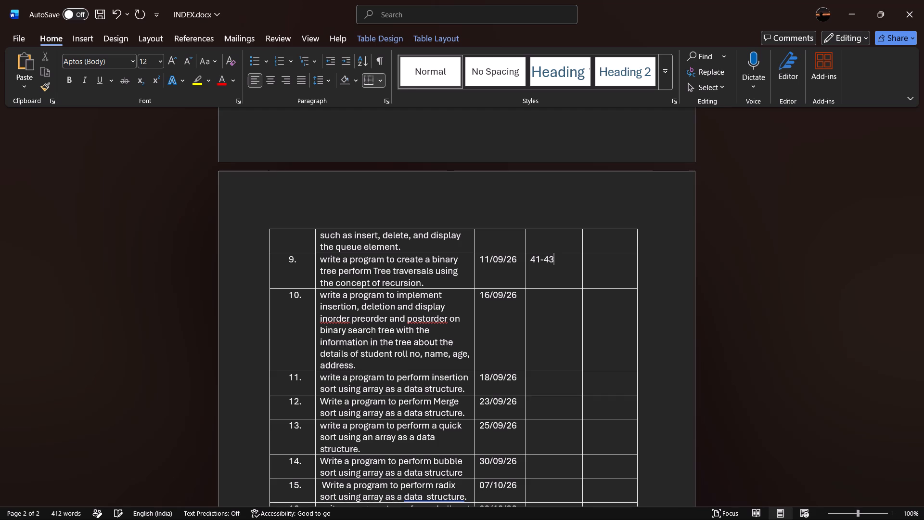
left_click(535, 316)
type("44-")
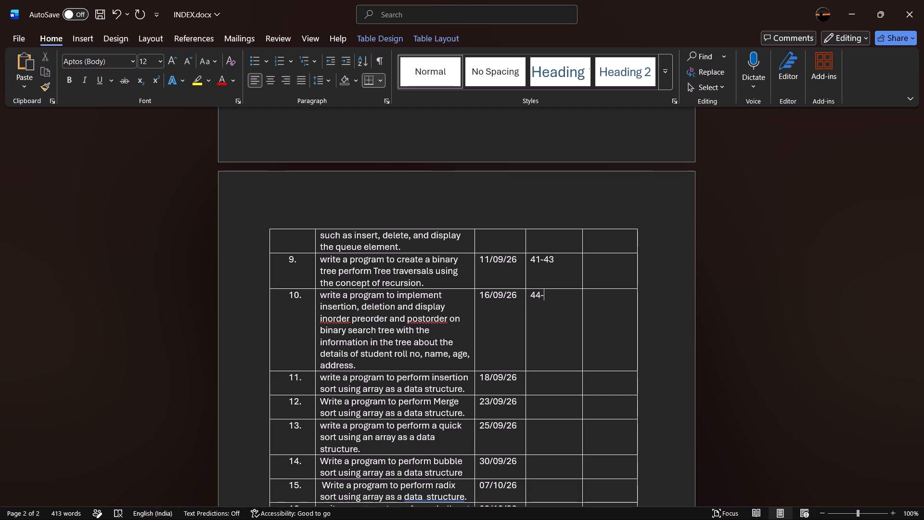
type("49")
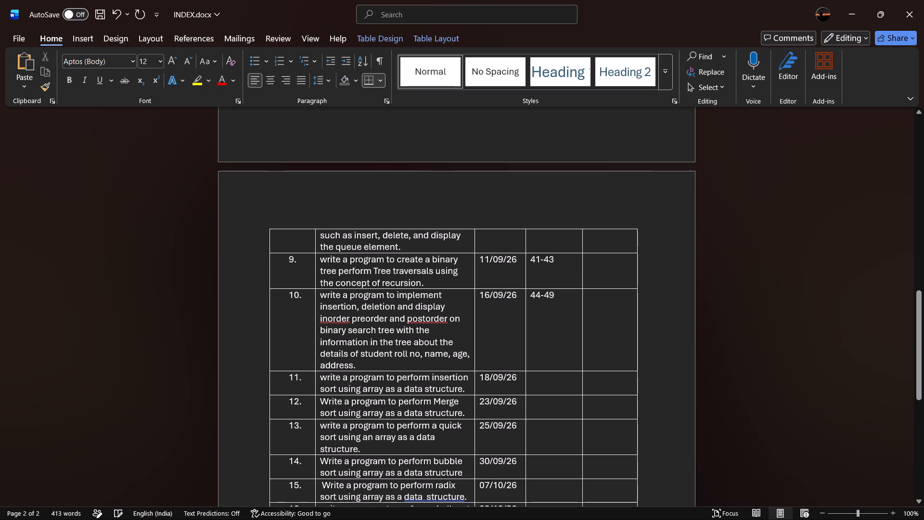
Enter the page ranges 50-51 for row 11 and 52-54 for row 12 in the Page No. column.
left_click(545, 377)
type("50-")
type("51")
key("Down")
type("52")
type("-54")
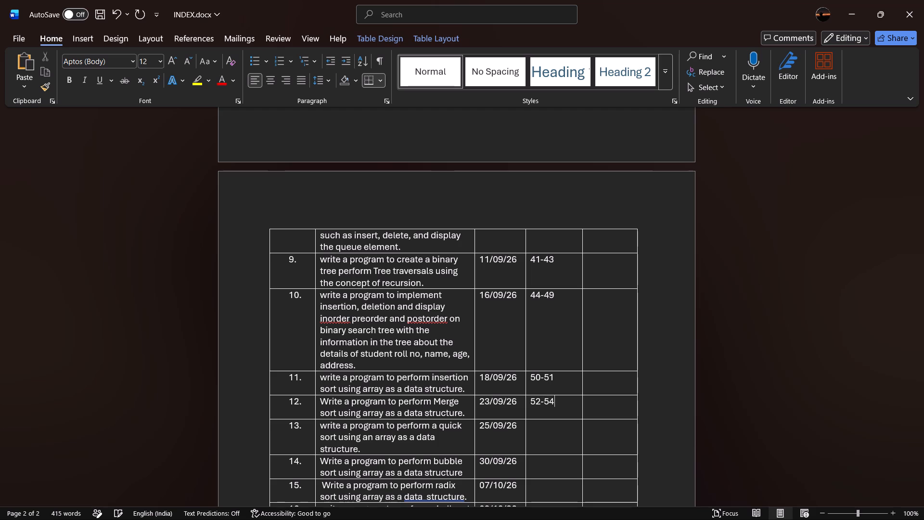
Enter the page range 55-57 in the Page No. column of row 13, the quick sort program.
key("Down")
type("55")
type("-57")
Enter the page ranges 58-59 for row 14 and 60-62 for row 15 in the Page No. column.
key("Down")
scroll(545, 377, "down", 3)
type("58-")
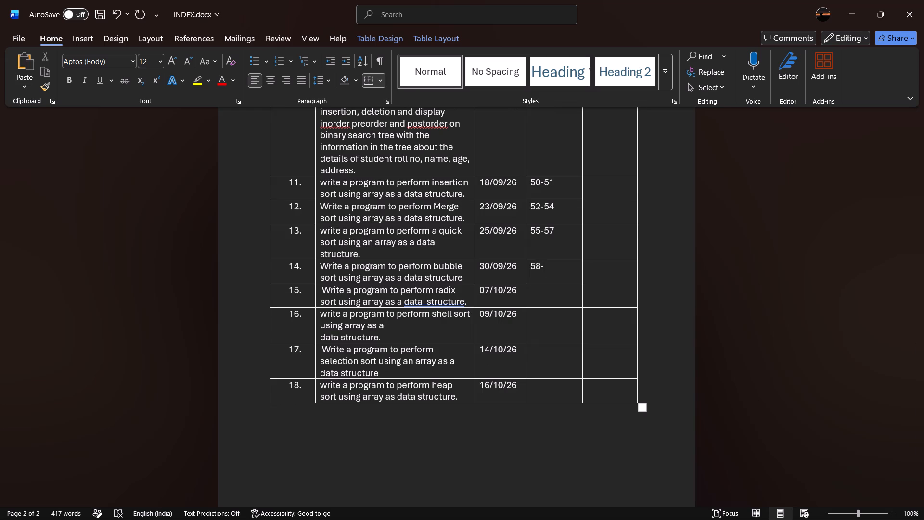
type("59")
key("Down")
type("60-")
type("62")
Enter the page ranges 63-64, 65-66 and 67-69 in the Page No. column of rows 16, 17 and 18.
key("Down")
type("63-")
type("64")
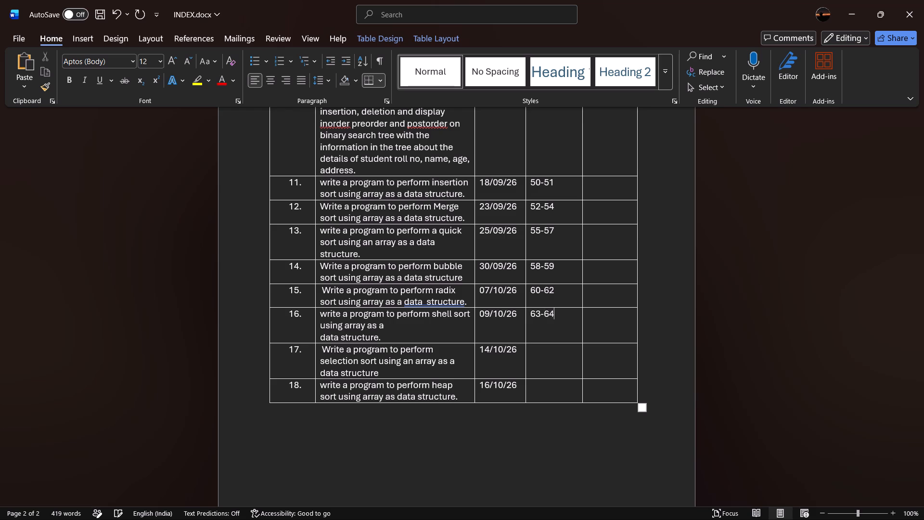
key("Down")
type("65-66")
key("Down")
type("67-")
type("69")
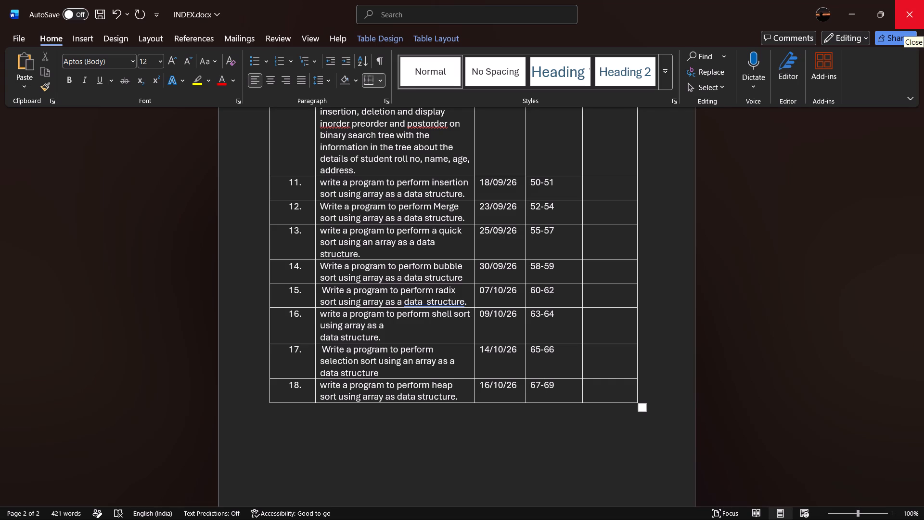
Return to the start of the INDEX table and save the document under its existing name.
scroll(604, 209, "up", 1)
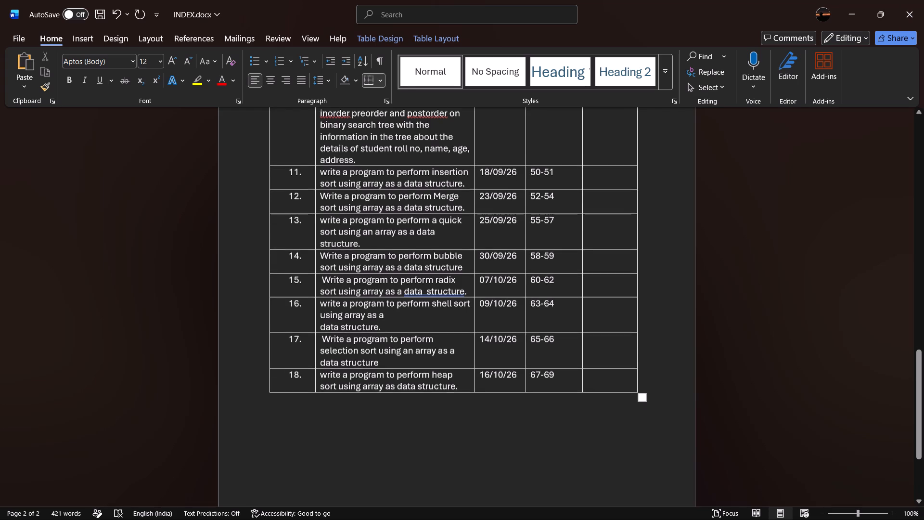
scroll(604, 209, "up", 3)
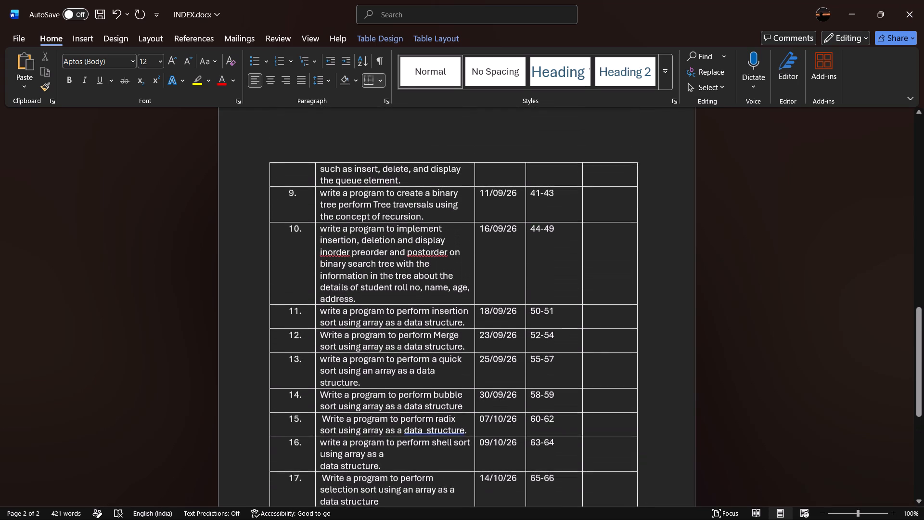
scroll(604, 209, "up", 9)
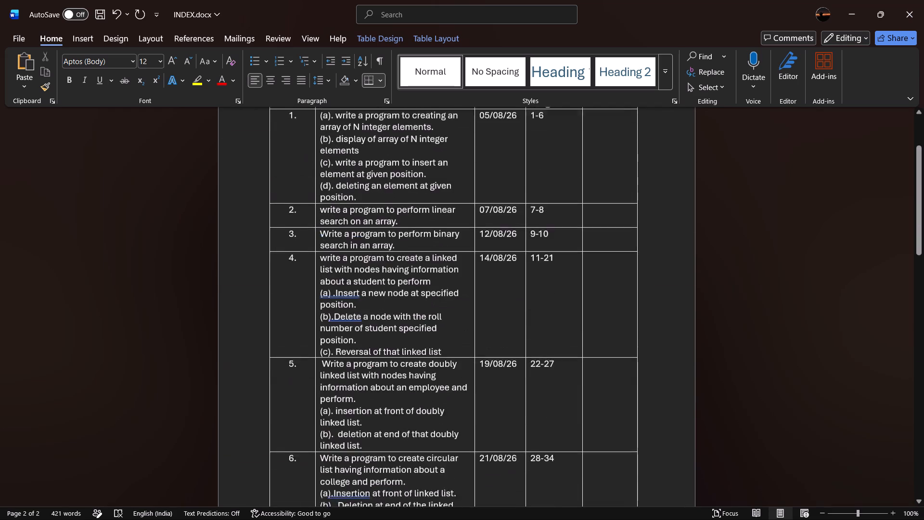
scroll(604, 209, "up", 1)
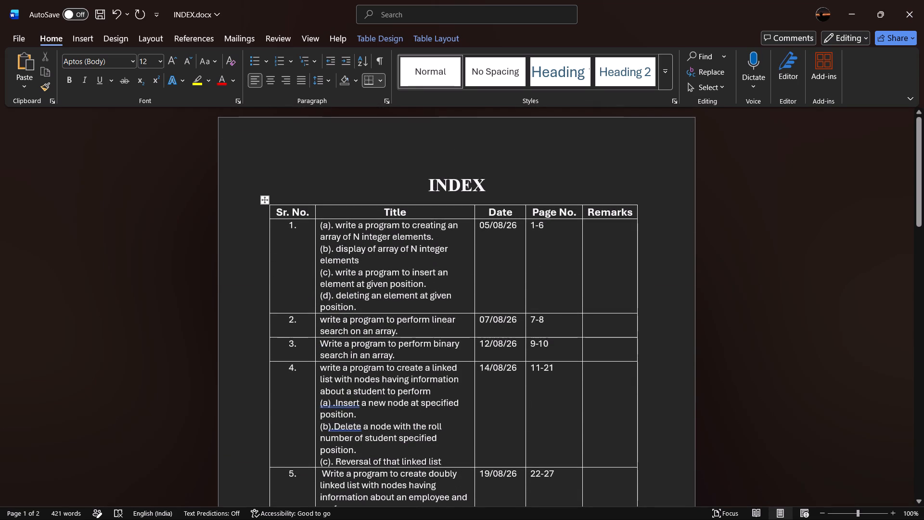
key("ctrl+s")
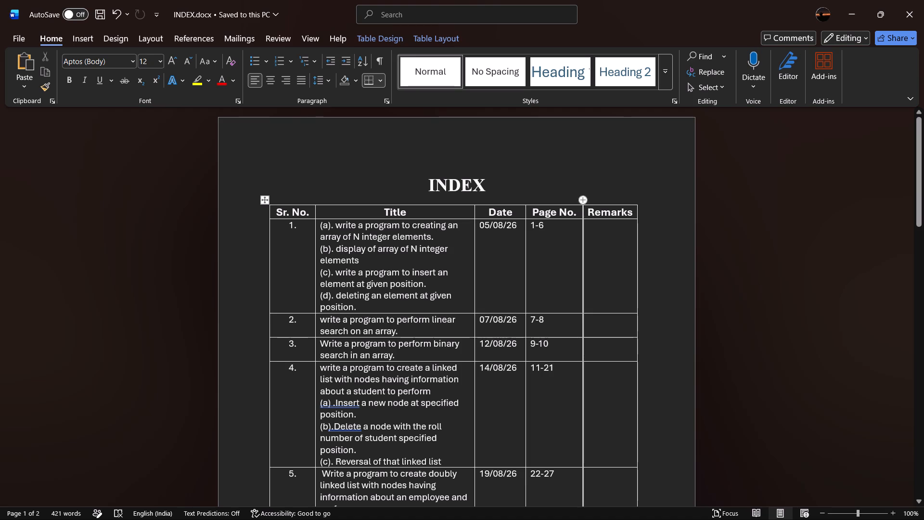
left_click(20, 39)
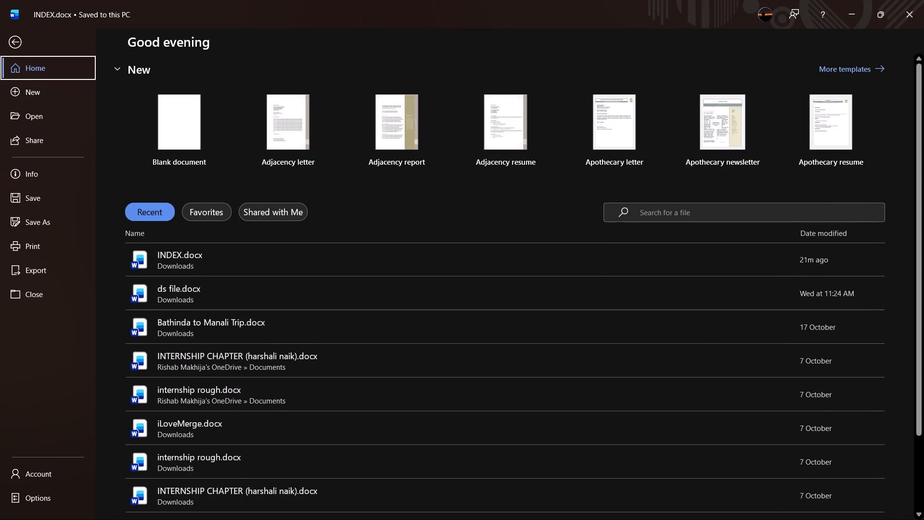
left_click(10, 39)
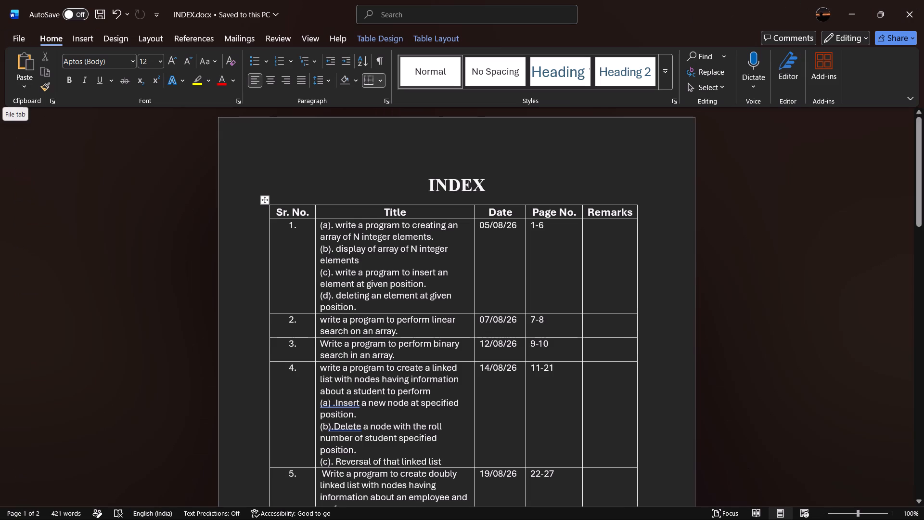